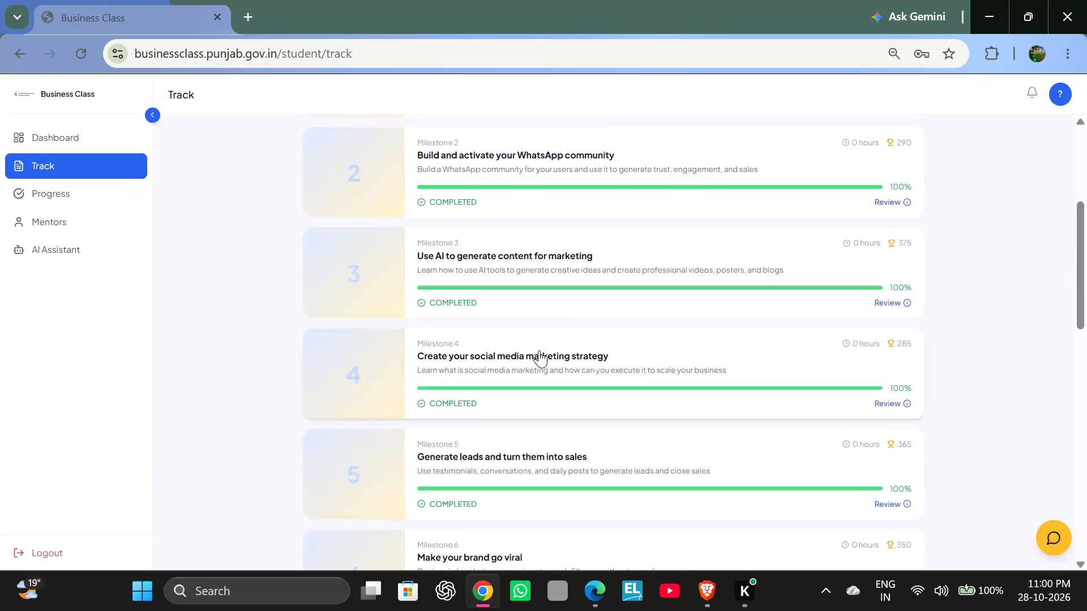
Review the Marketing Basics milestones and the semester-by-semester schedule of the Content Creation track.
scroll(540, 347, down, 9)
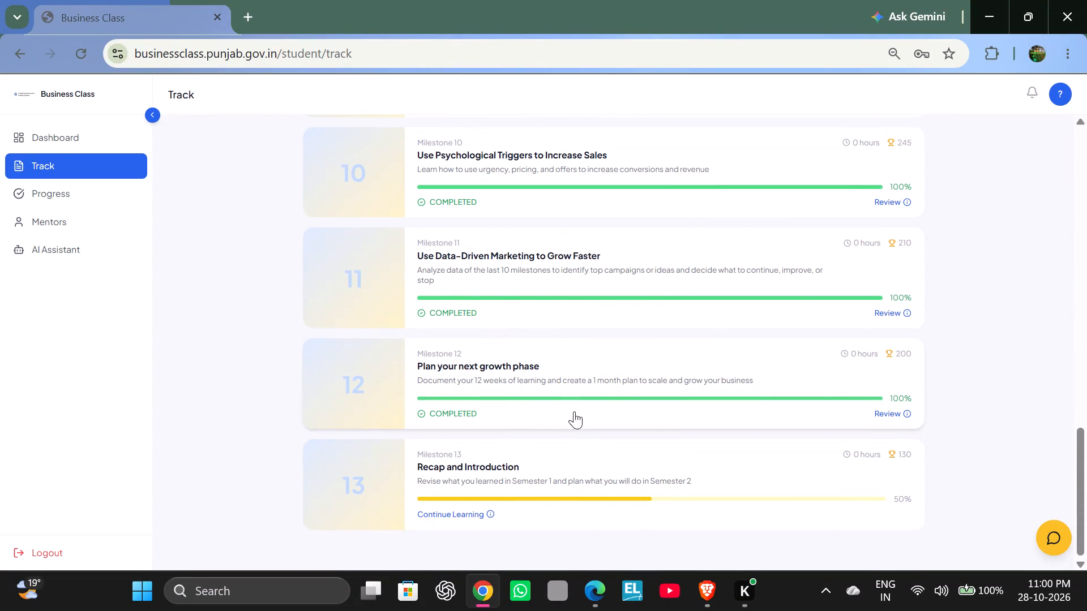
scroll(574, 411, up, 4)
scroll(463, 321, up, 5)
scroll(408, 287, up, 5)
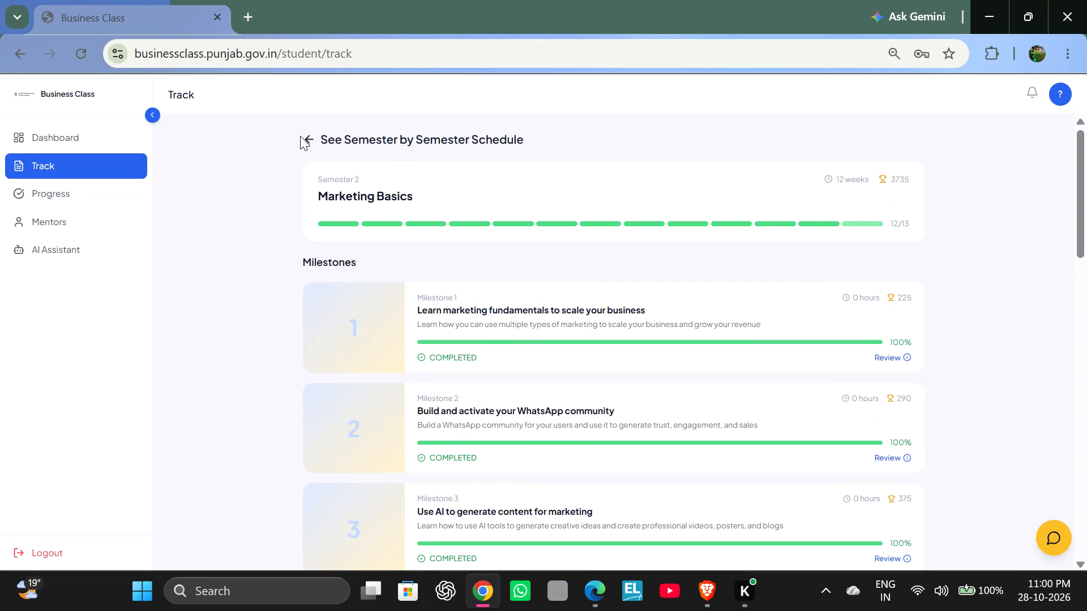
click(303, 140)
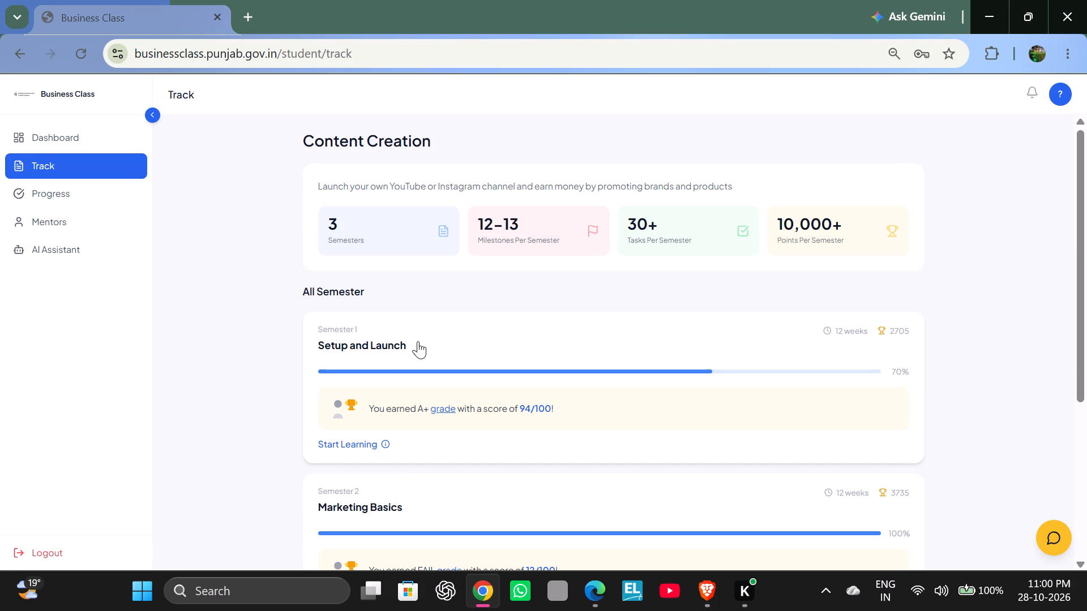
scroll(418, 342, down, 2)
click(365, 441)
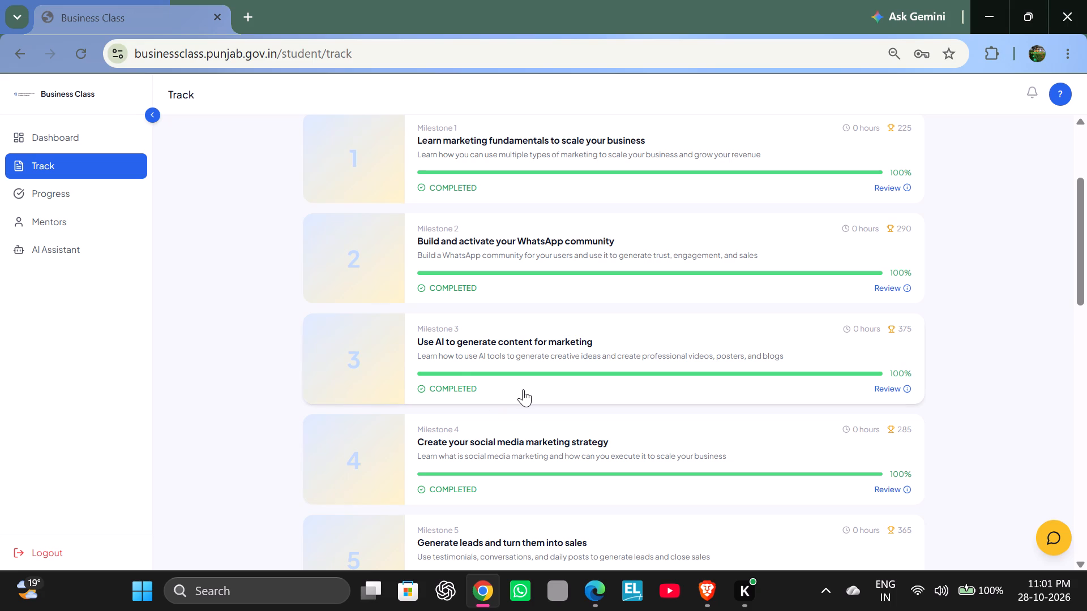
scroll(523, 389, up, 10)
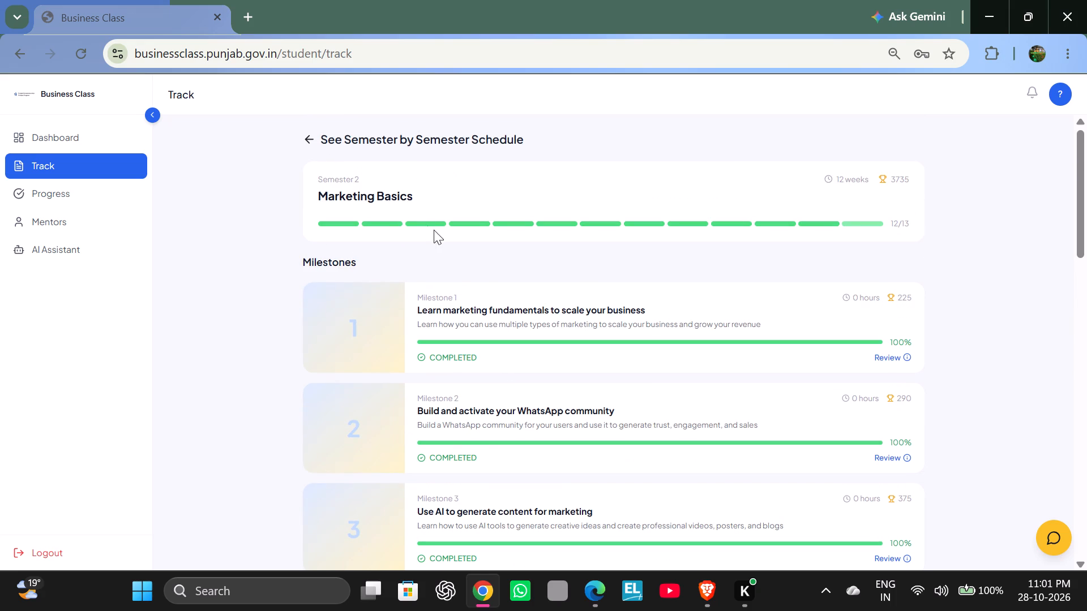
click(318, 135)
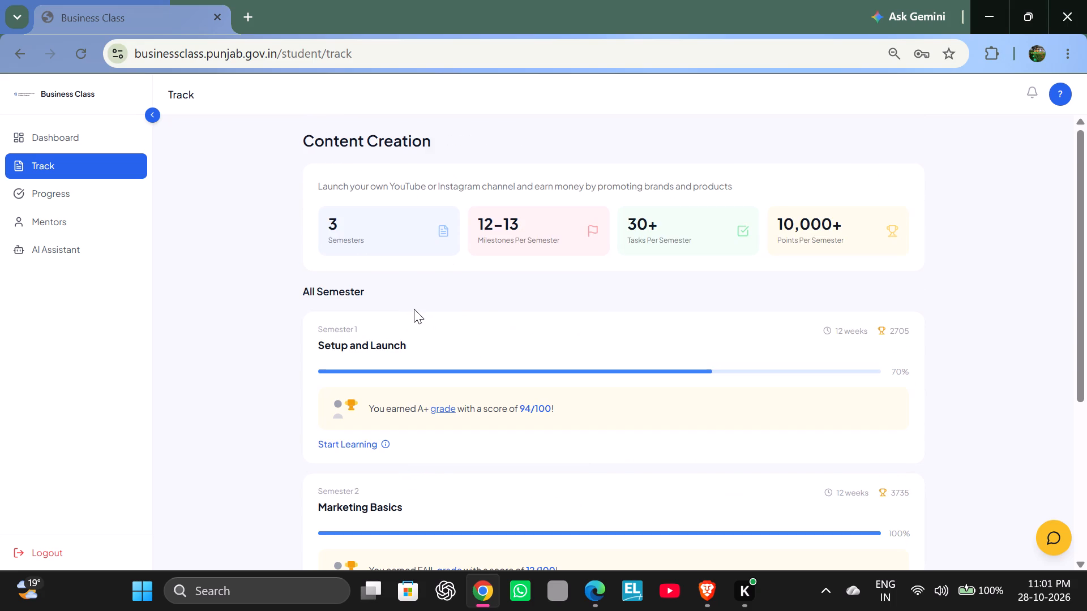
scroll(414, 309, down, 7)
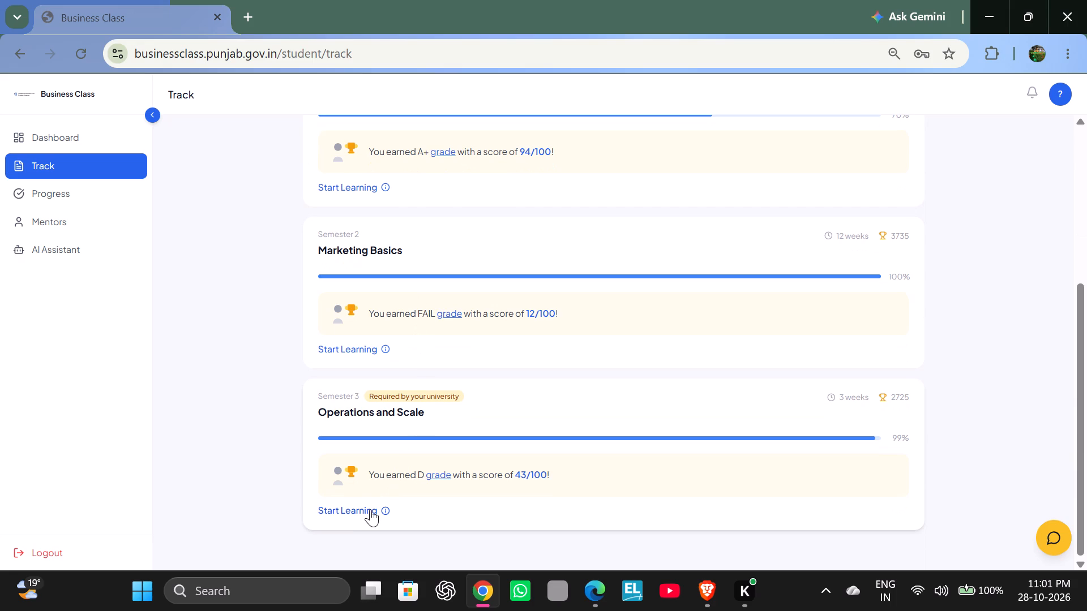
scroll(307, 252, up, 4)
Look through the Progress tracker and the Track and Mentors pages for the student's performance details.
click(74, 140)
click(71, 196)
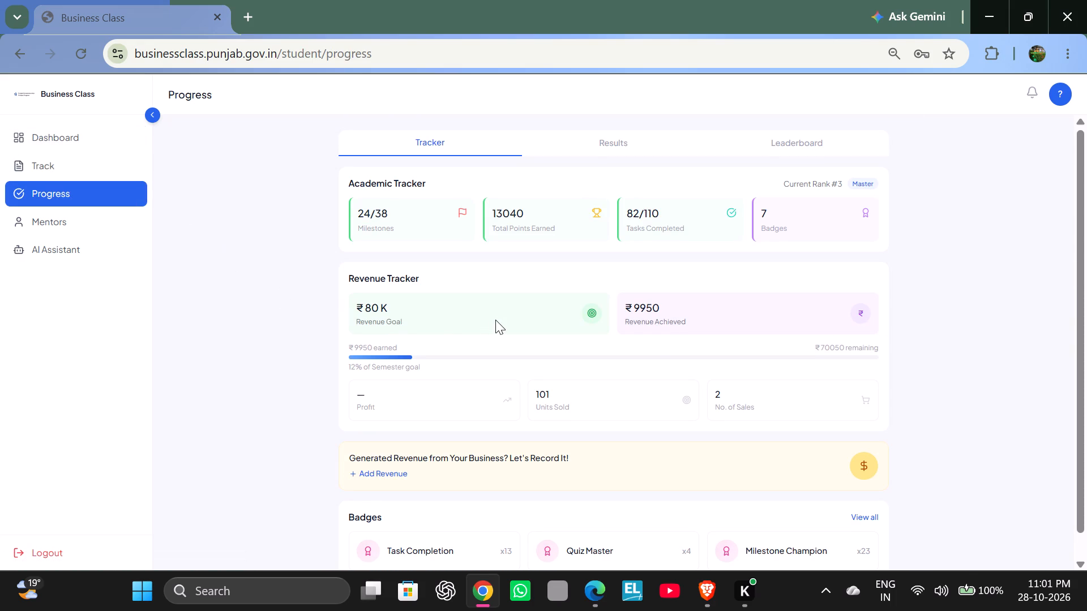
scroll(495, 320, down, 3)
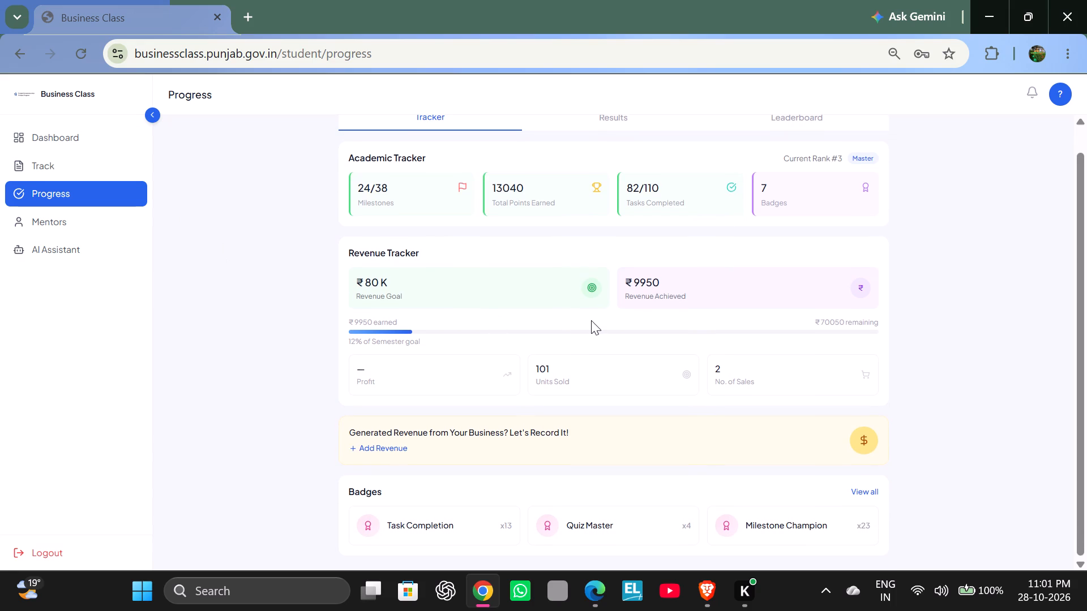
scroll(591, 320, up, 1)
scroll(509, 239, up, 3)
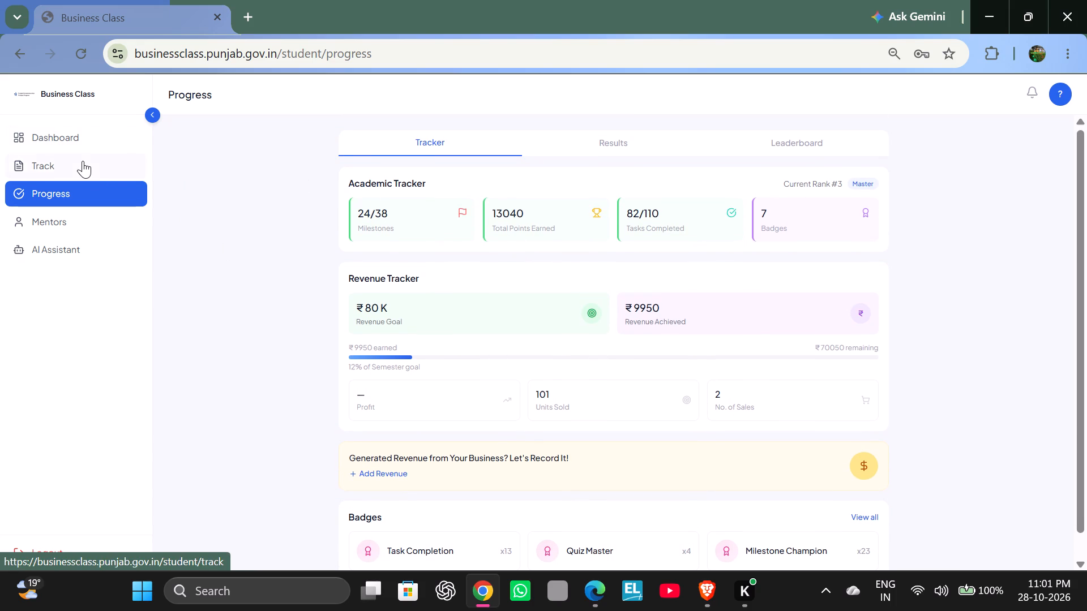
click(83, 161)
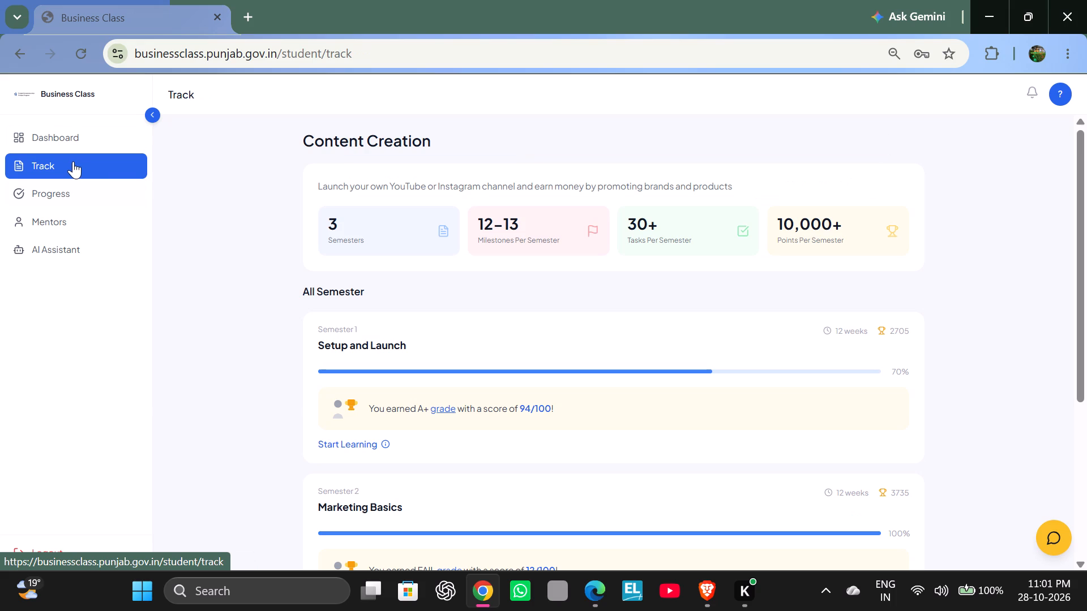
click(84, 199)
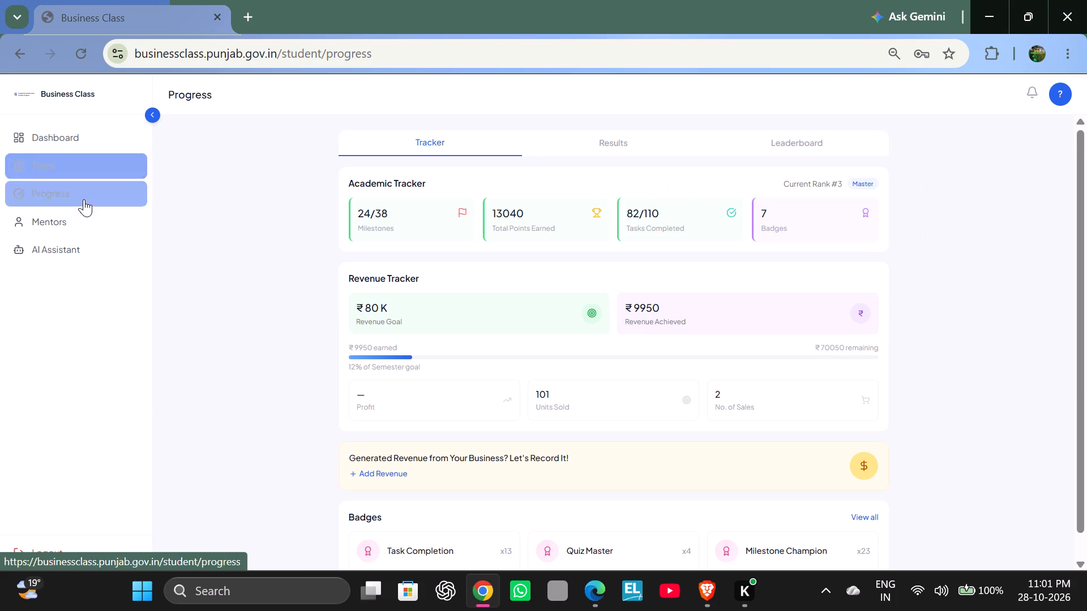
click(68, 227)
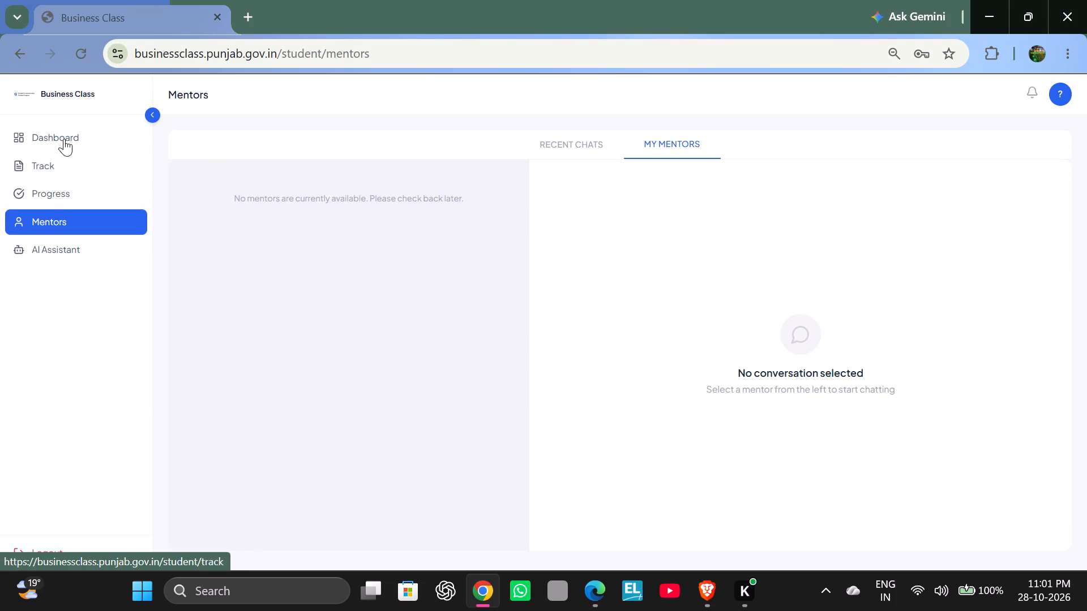
Open the Dashboard and take a screenshot of the student's grade breakdown.
click(64, 138)
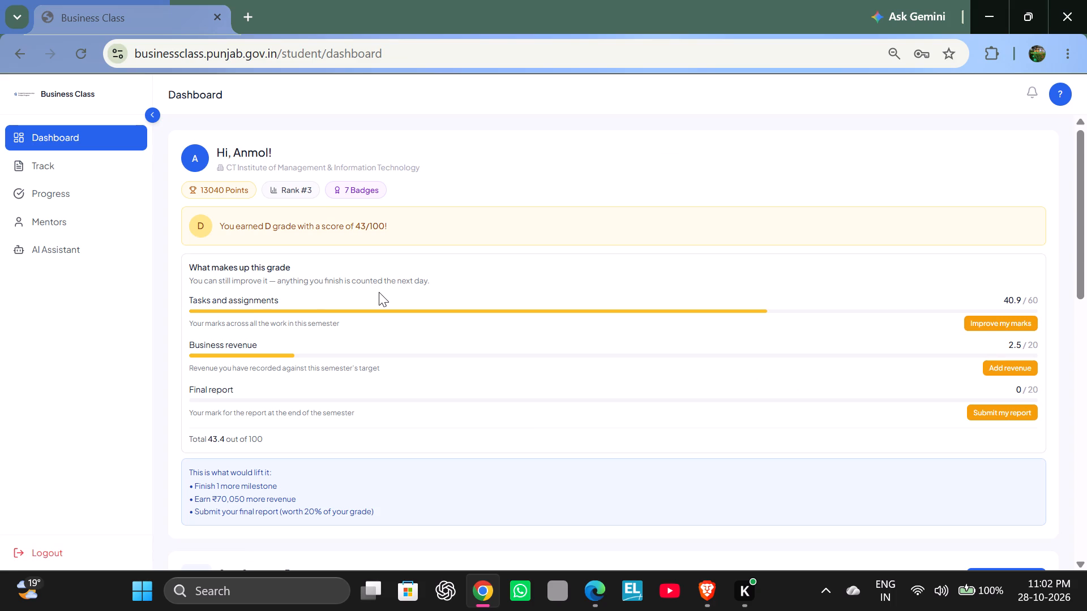
key(shift+super+s)
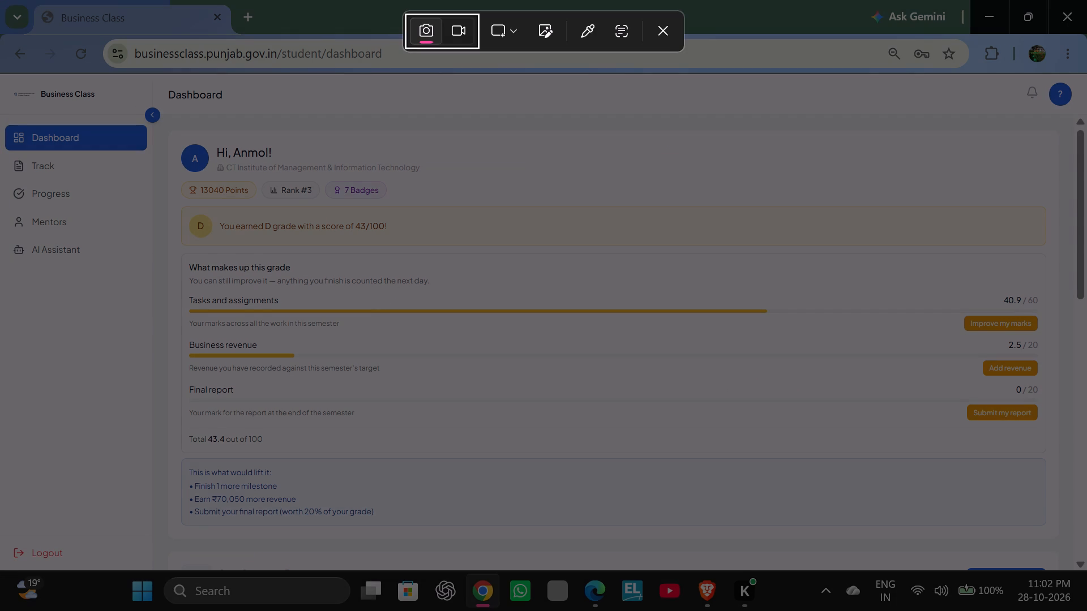
Capture the dashboard area from the student greeting and grade breakdown down to the improvement tips as a screenshot.
drag(174, 119, 1073, 545)
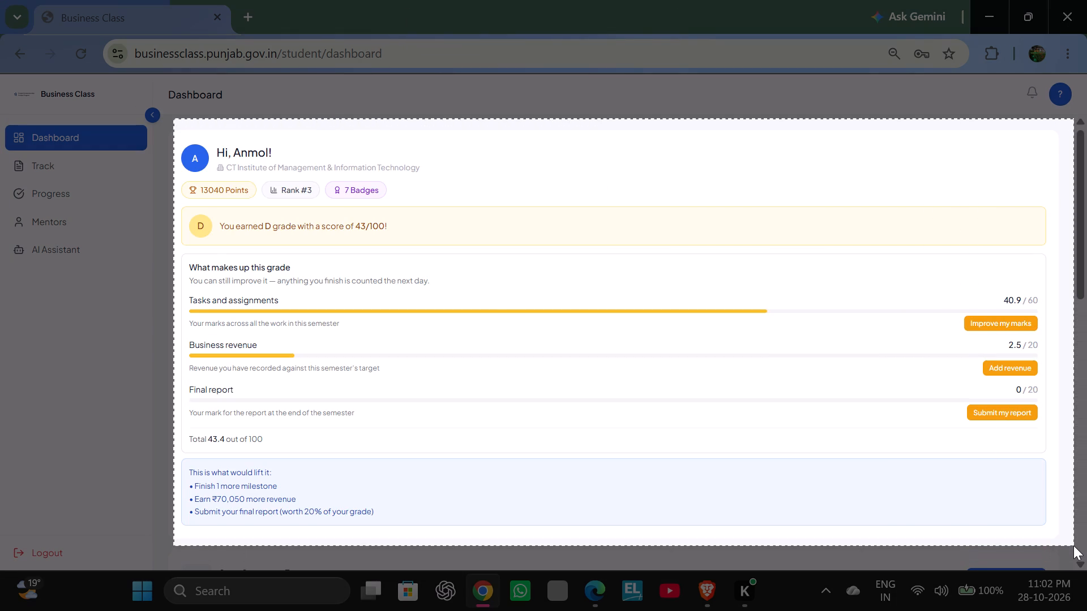
drag(1073, 545, 1059, 543)
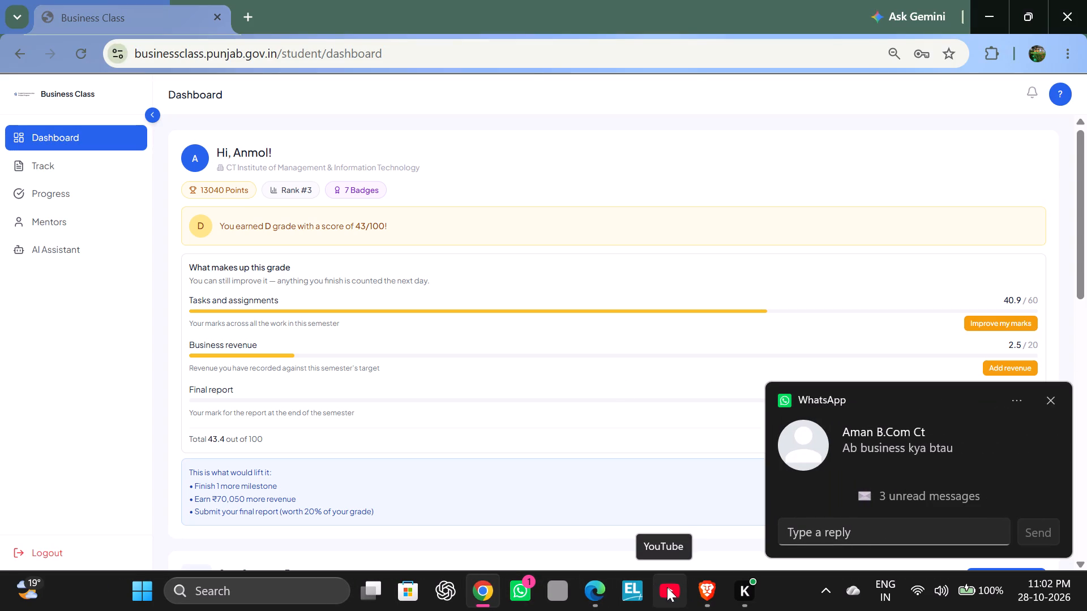
Switch to the final-project-report-sem-2 document in Edge and replace the dashboard picture below the page 1 title with the captured screenshot.
click(717, 593)
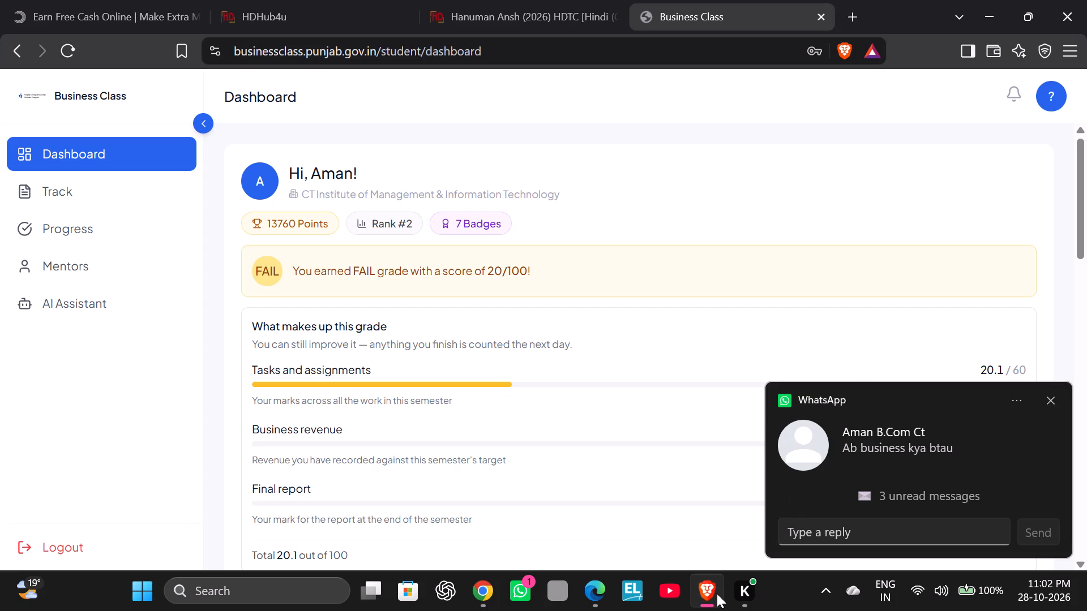
click(717, 593)
click(607, 593)
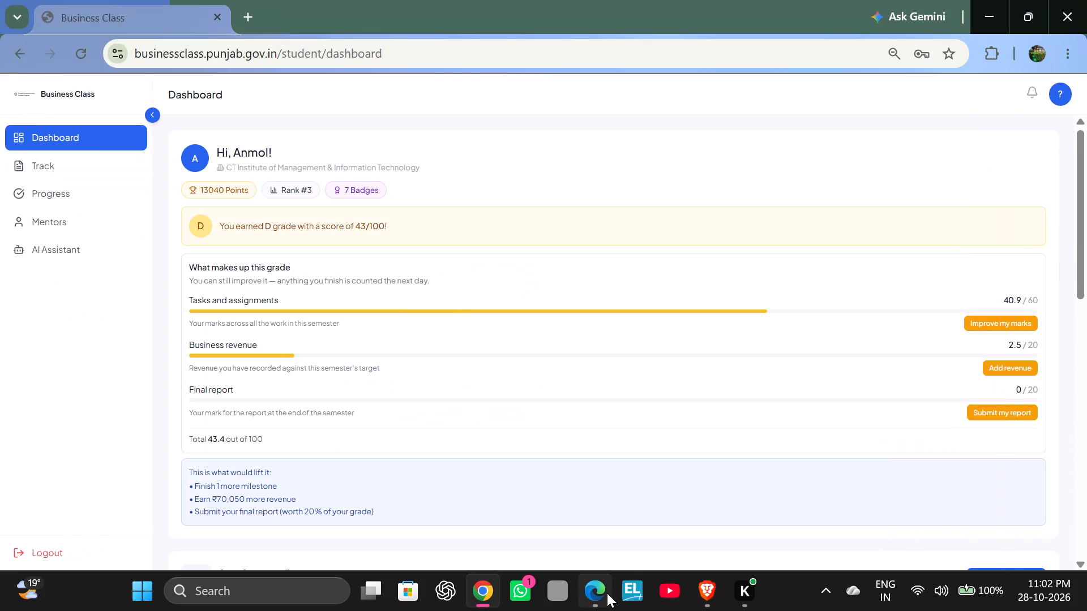
right_click(448, 459)
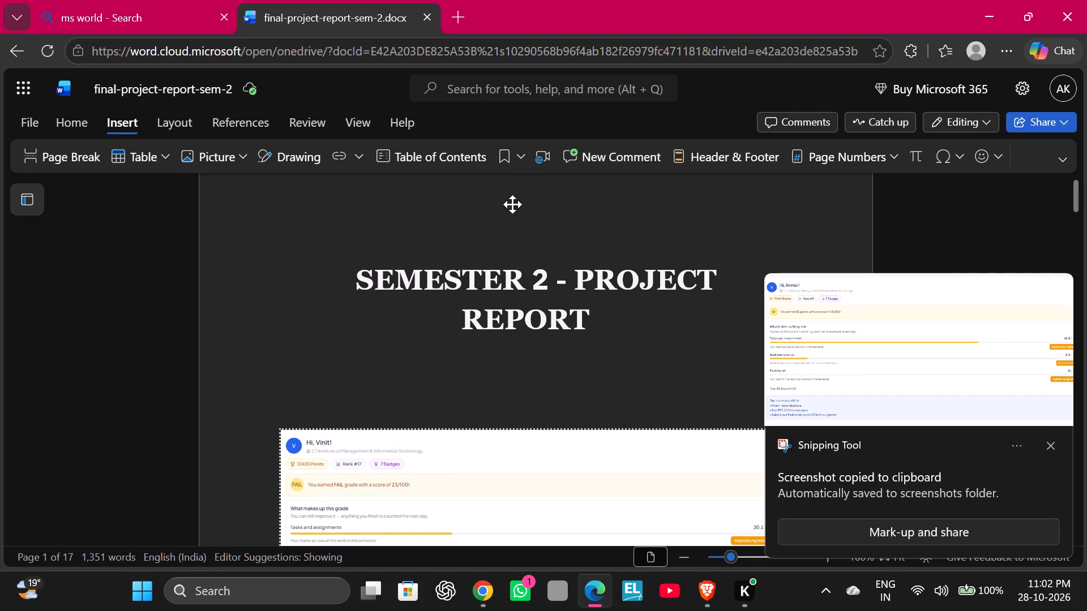
right_click(489, 463)
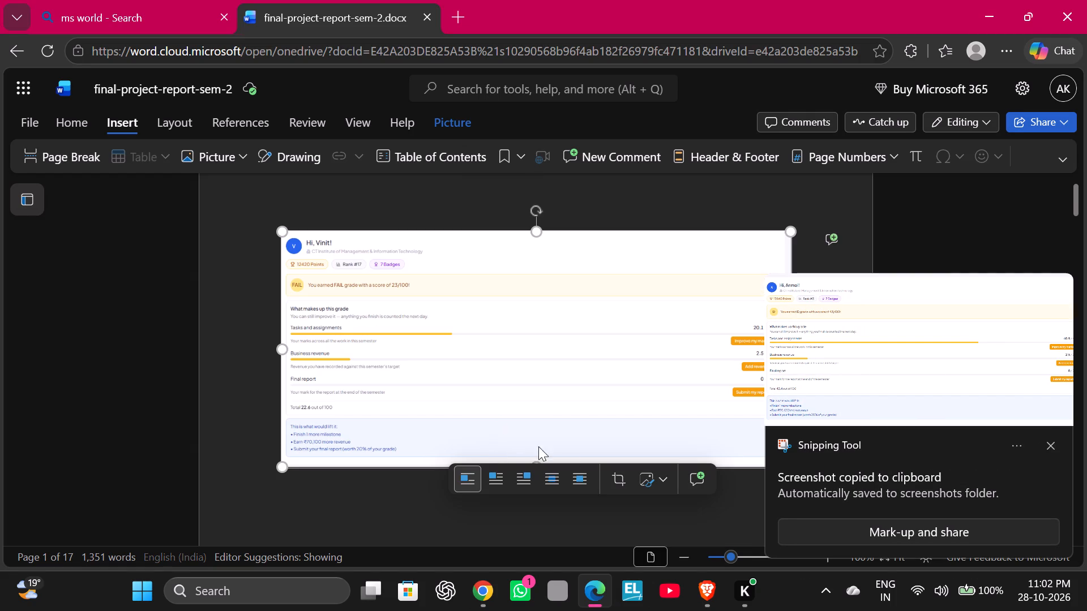
drag(585, 321, 568, 348)
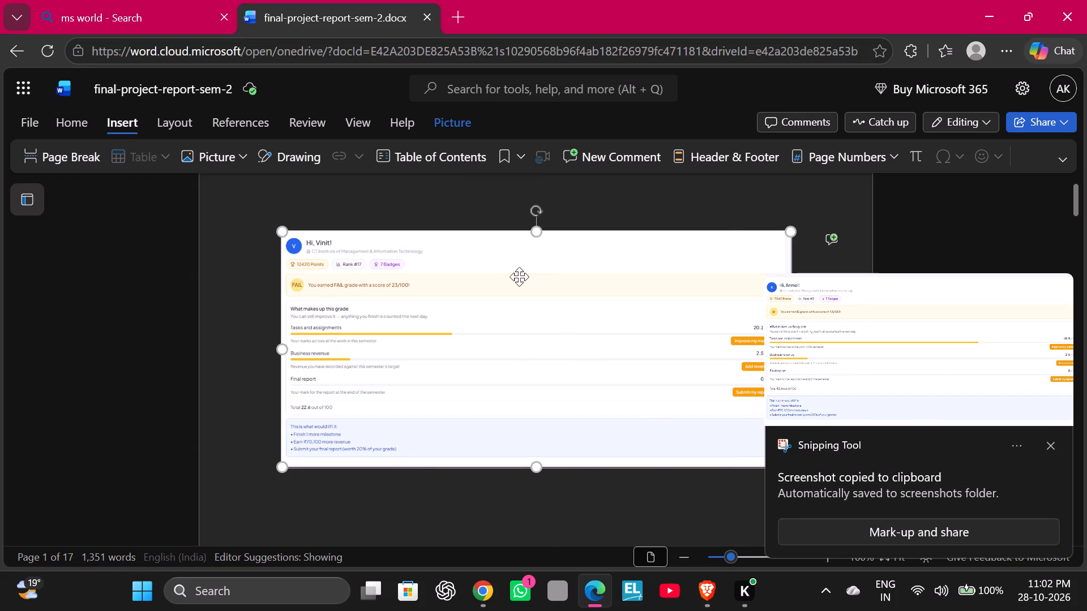
right_click(502, 282)
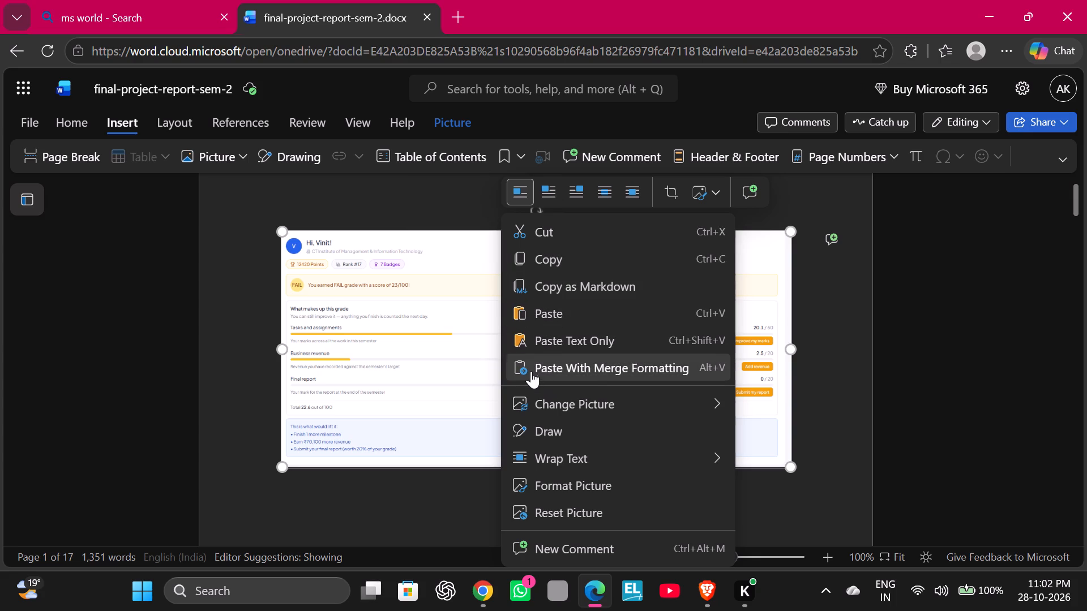
In the final-project-report-sem-2 document in Edge, enter "--" directly after the dashboard picture on page 1.
text(--)
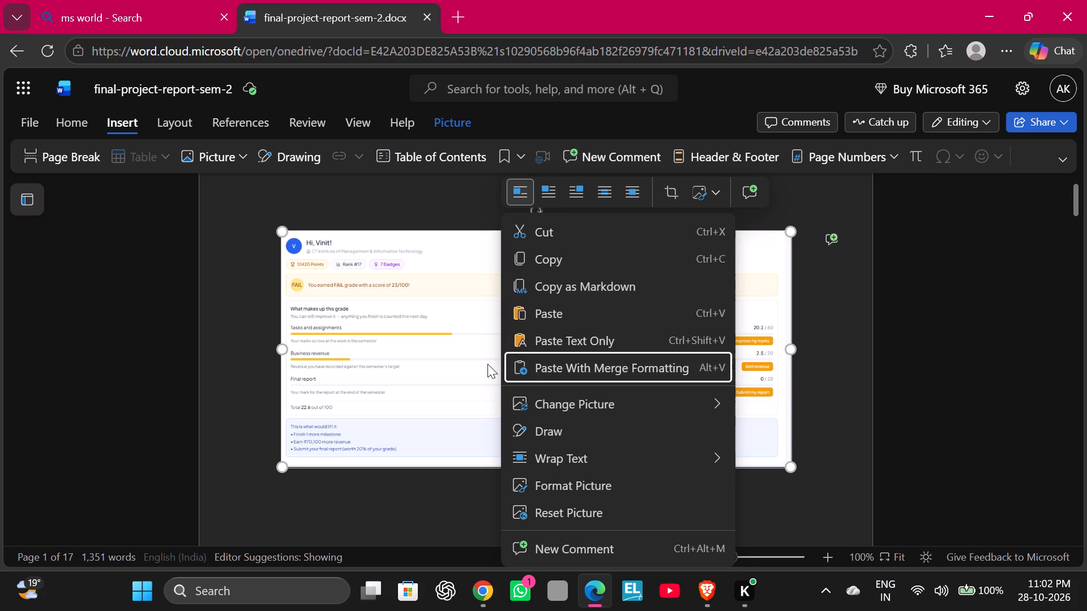
click(484, 365)
text(--)
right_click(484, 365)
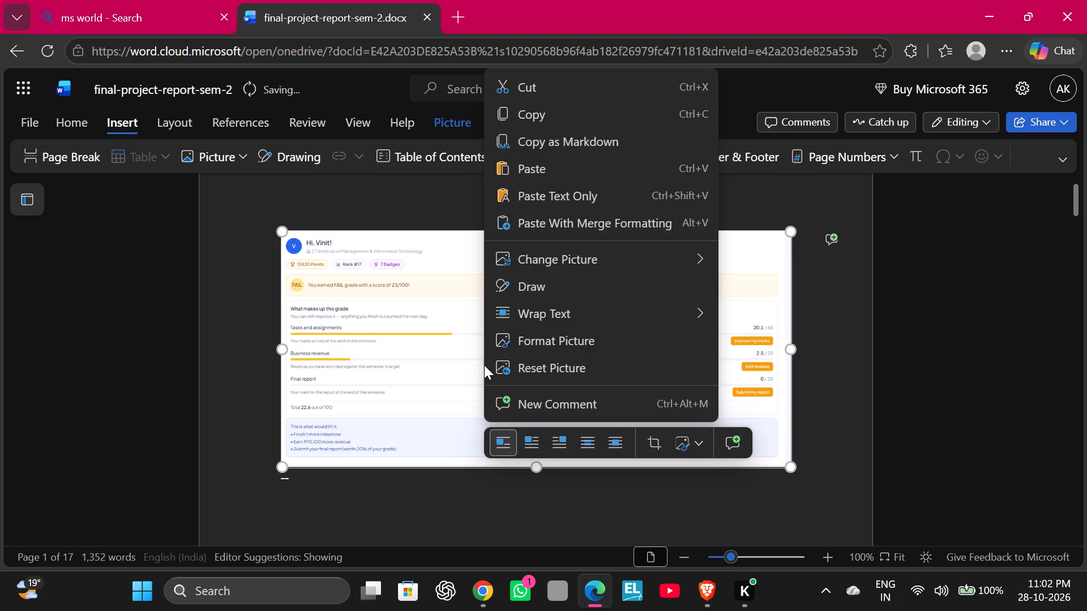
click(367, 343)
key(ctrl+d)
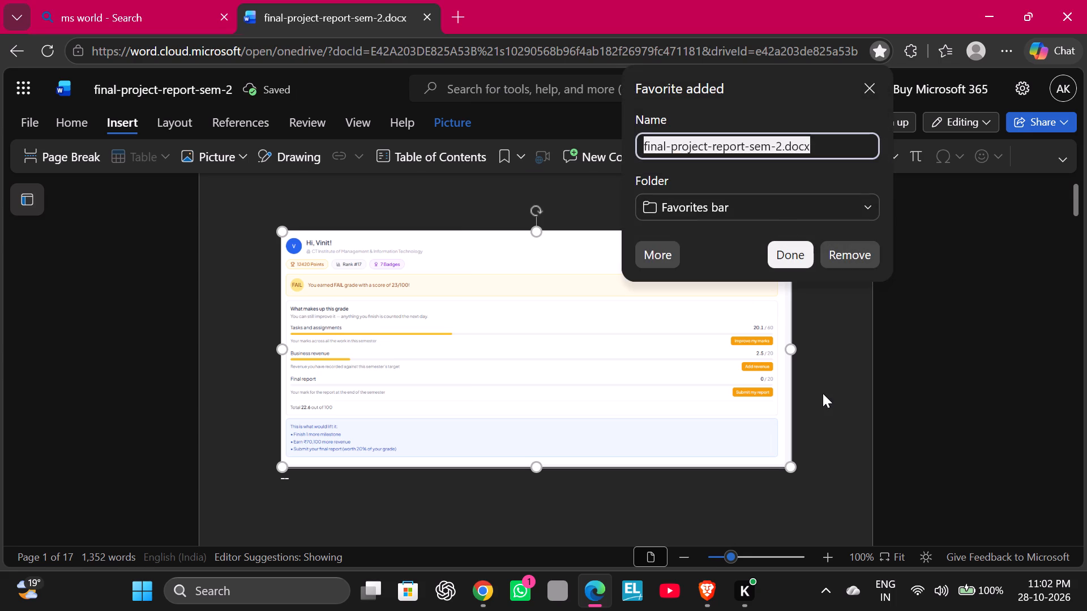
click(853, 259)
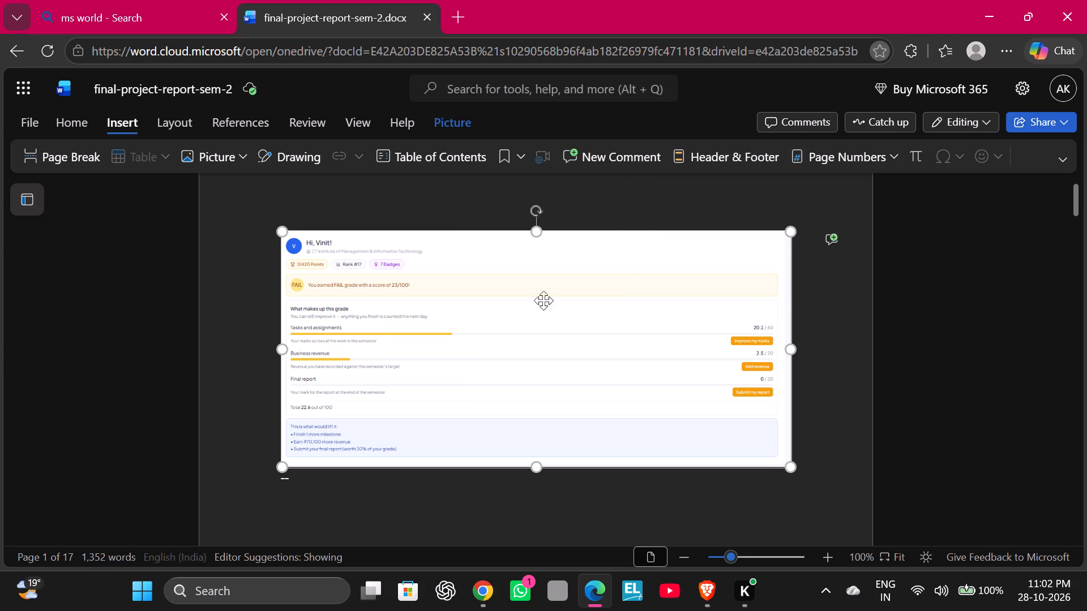
Cut the old dashboard picture from page 1 of the report.
click(504, 308)
right_click(504, 308)
click(545, 235)
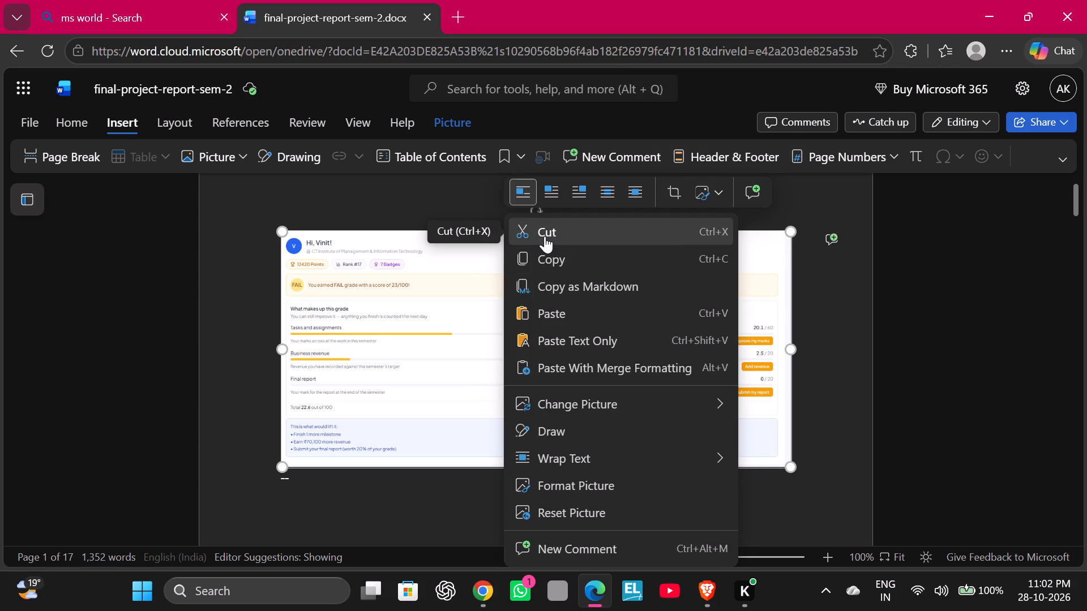
click(414, 277)
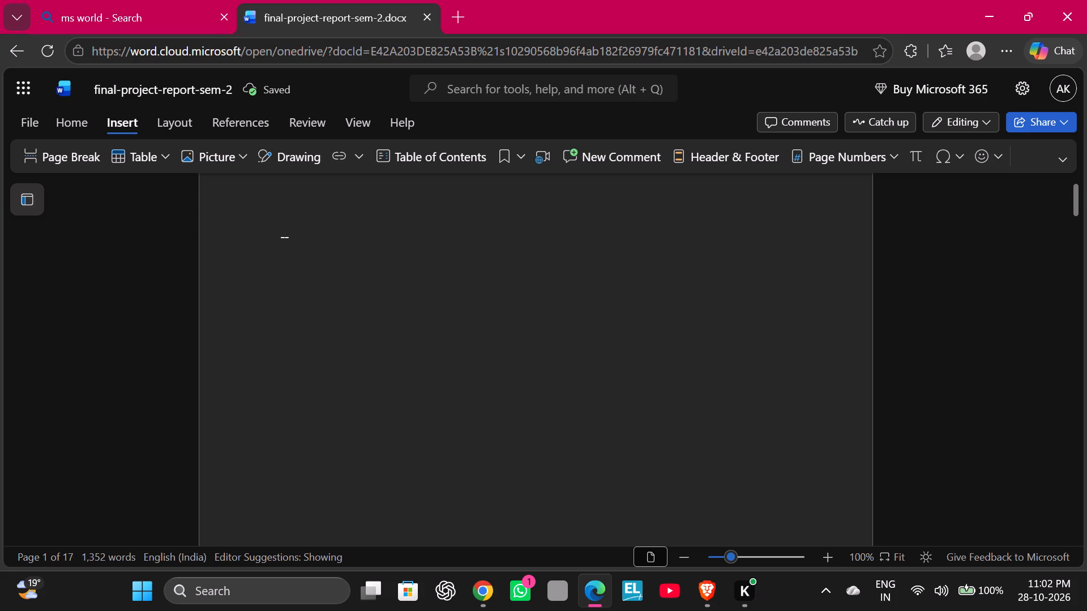
click(307, 234)
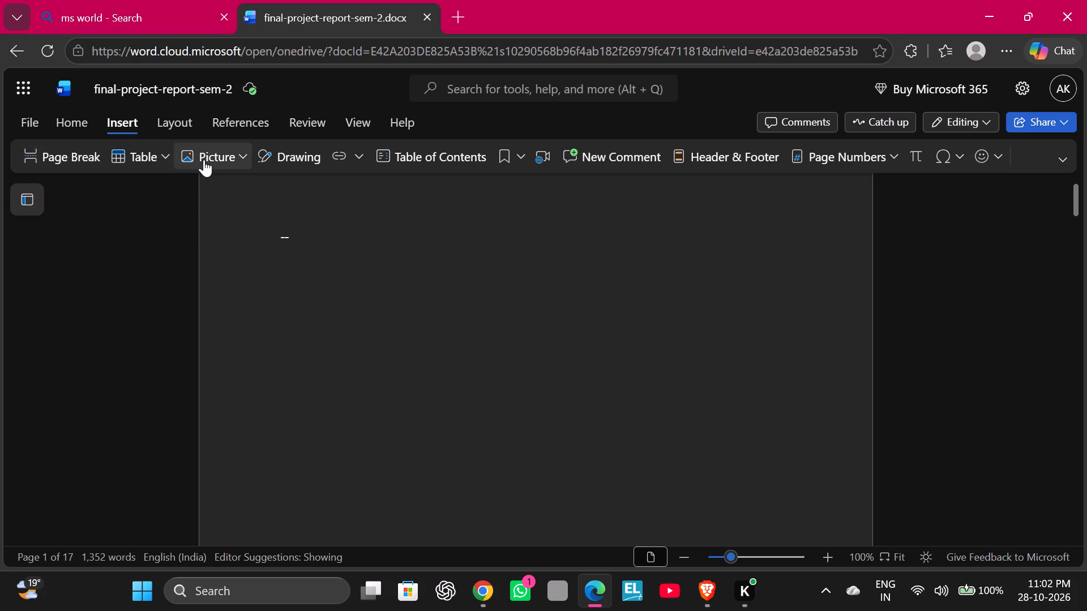
click(207, 160)
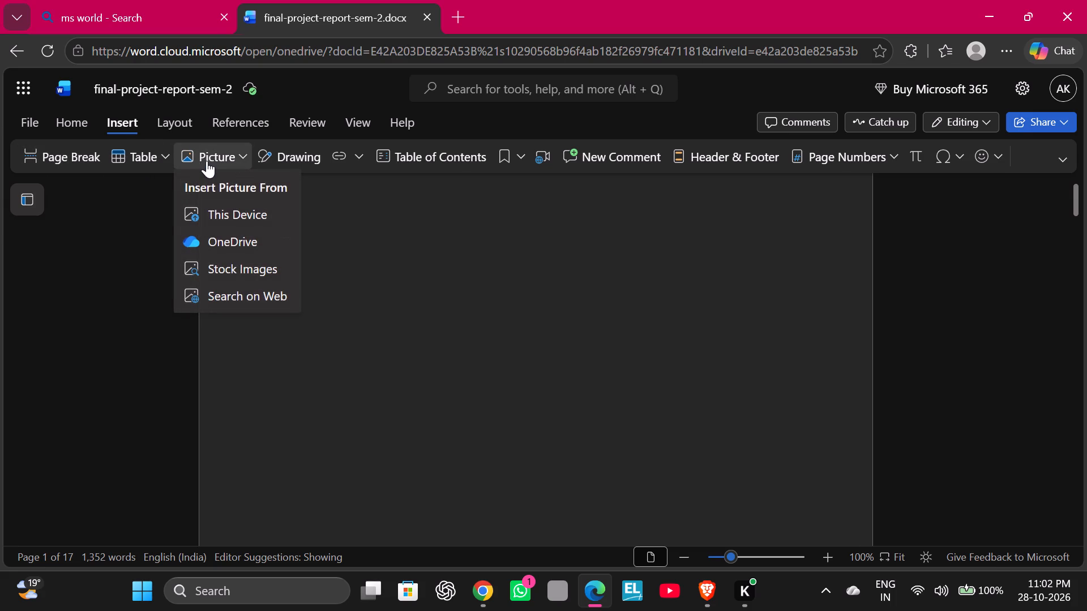
click(252, 203)
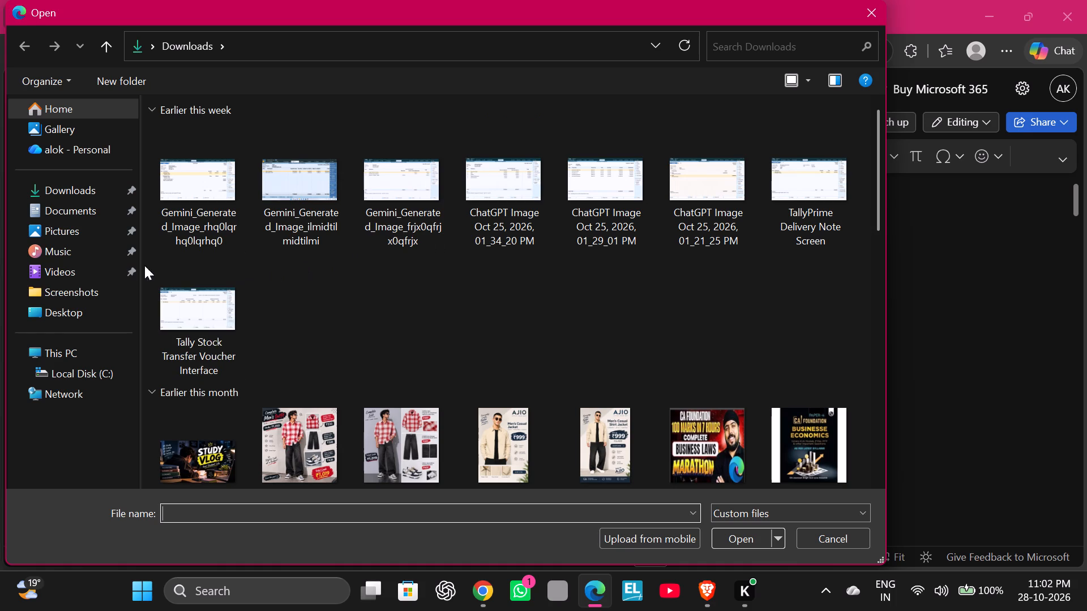
click(84, 193)
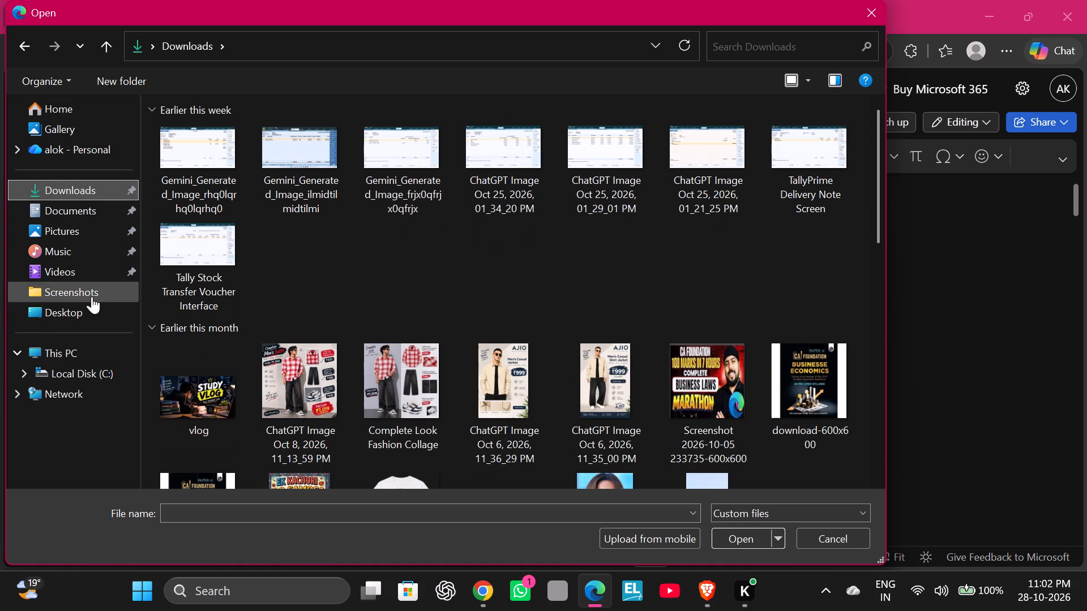
click(92, 296)
scroll(457, 290, down, 3)
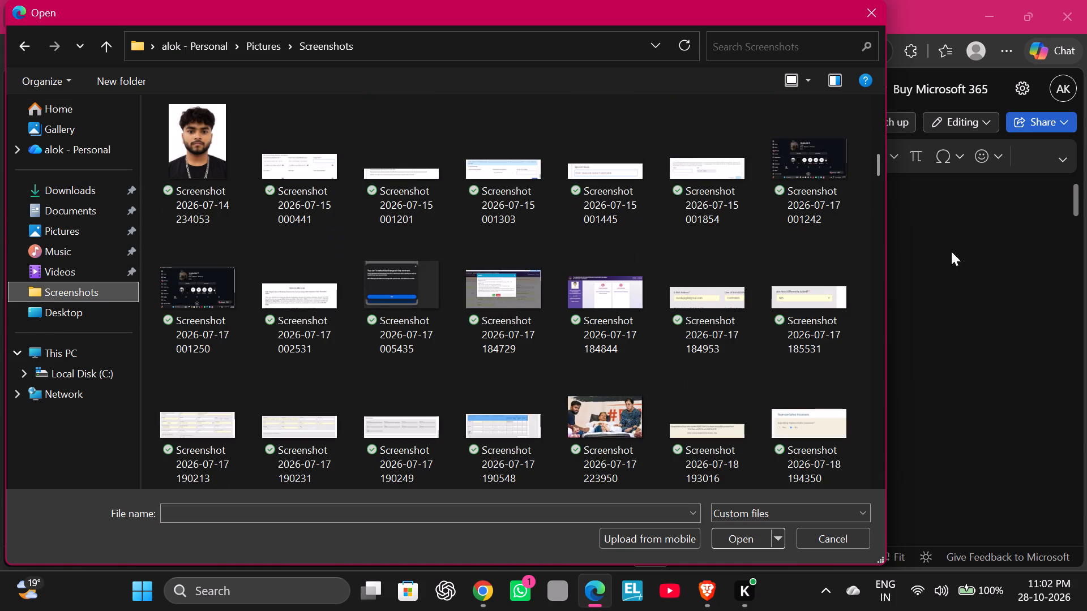
drag(877, 170, 763, 600)
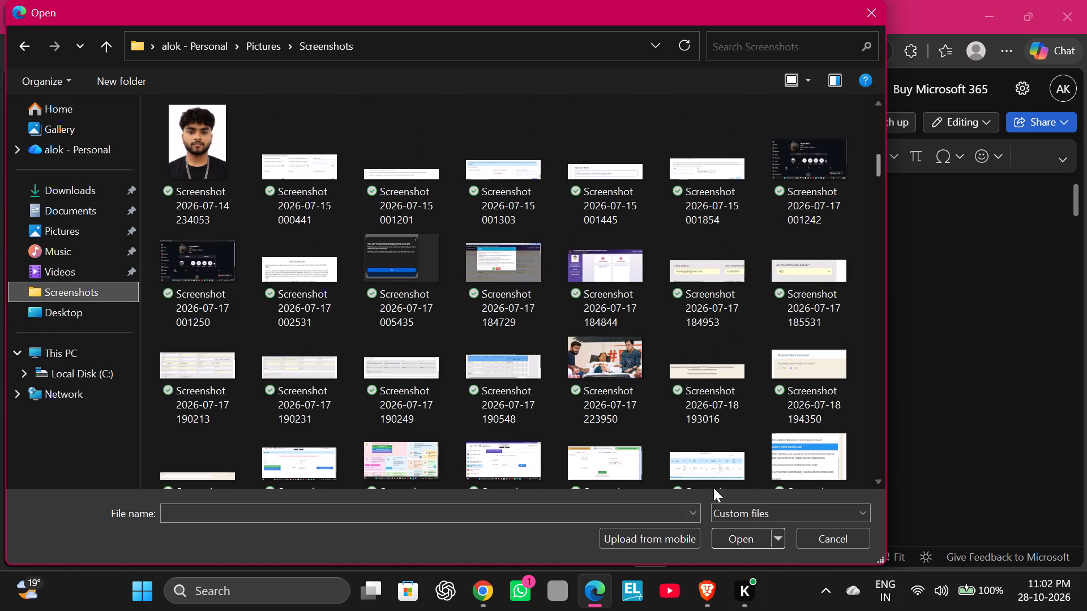
scroll(768, 426, down, 6)
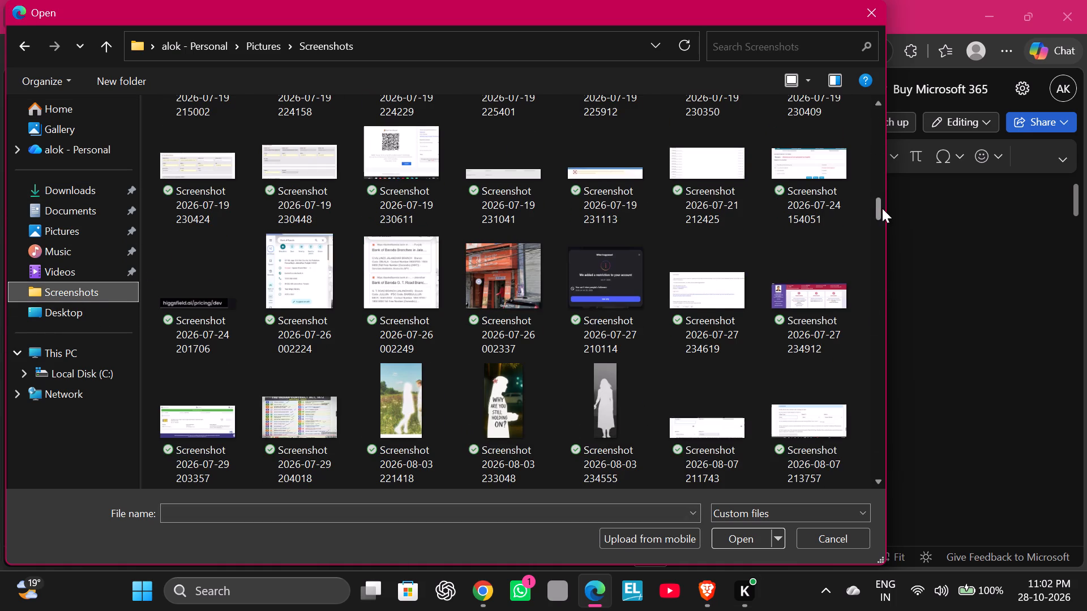
drag(882, 208, 848, 471)
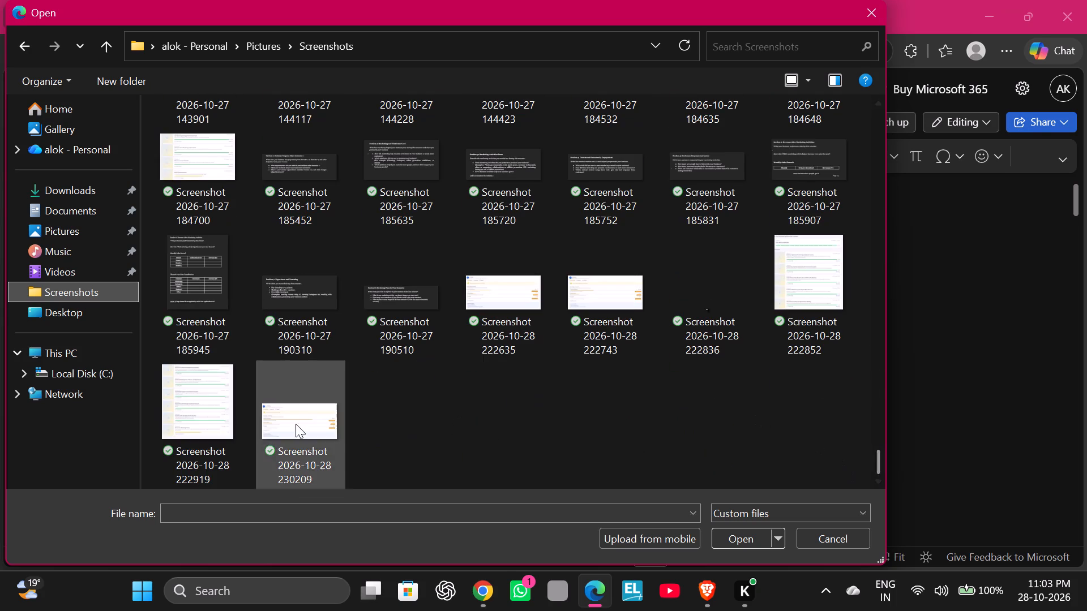
double_click(284, 424)
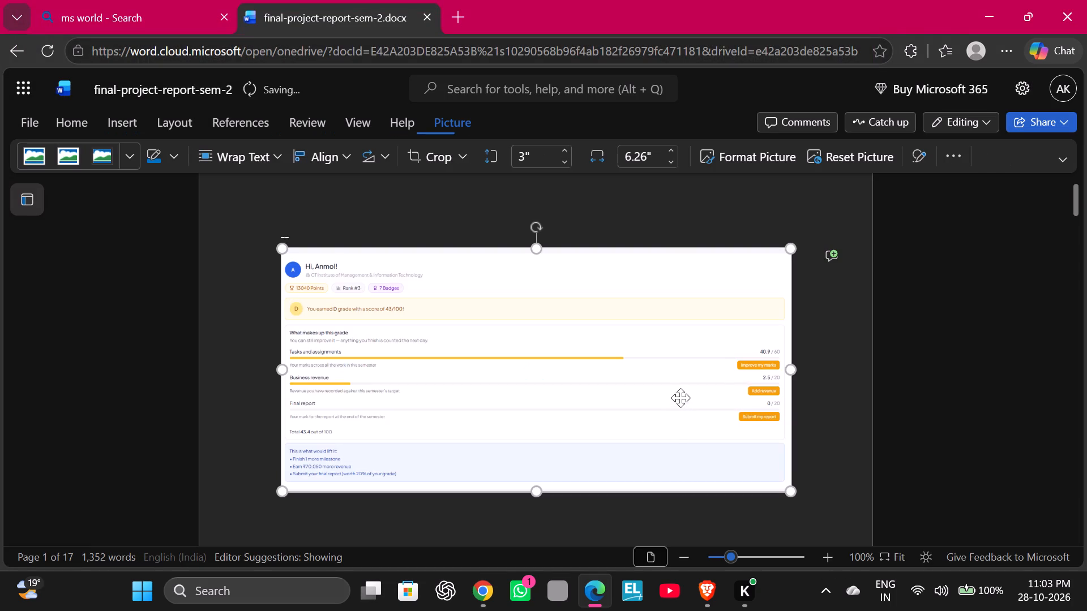
click(831, 373)
Replace the name after "Name of the student:" on page 7 of the report with ANMOL.
scroll(831, 373, down, 10)
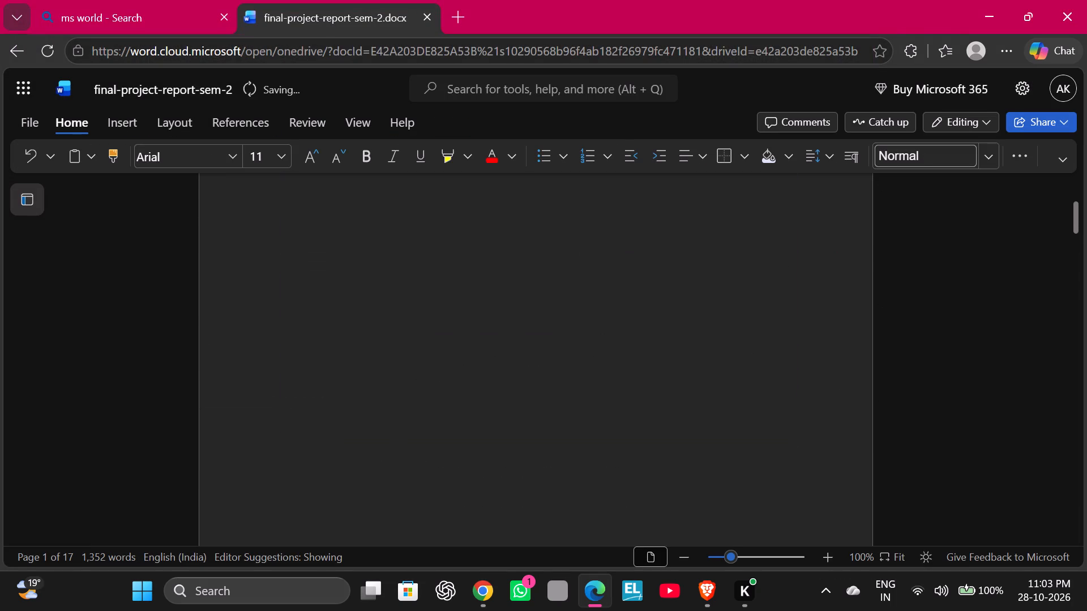
scroll(831, 373, down, 19)
scroll(832, 372, down, 4)
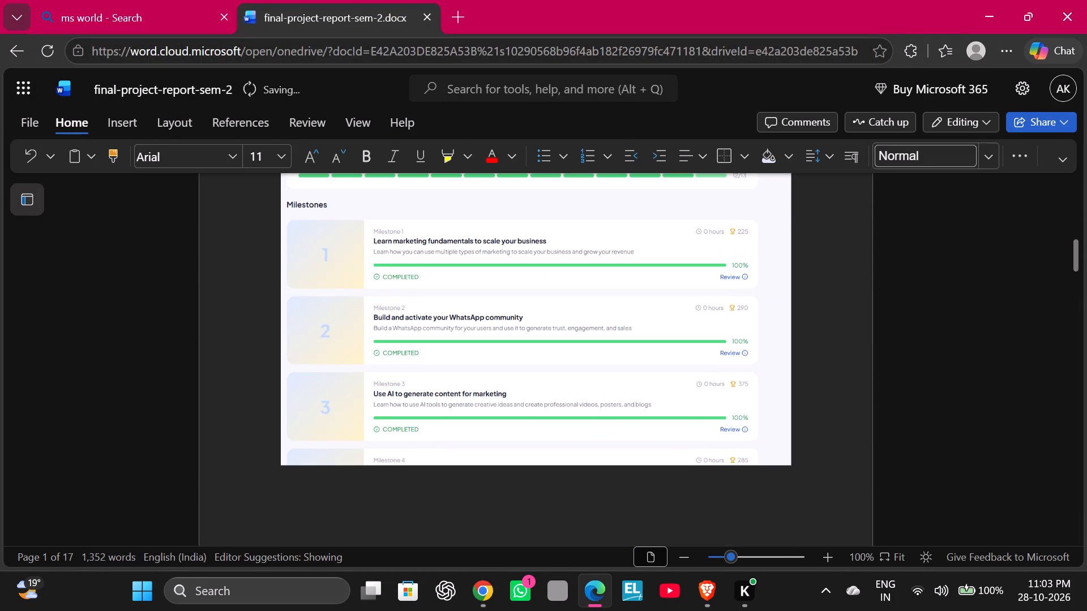
scroll(832, 372, down, 15)
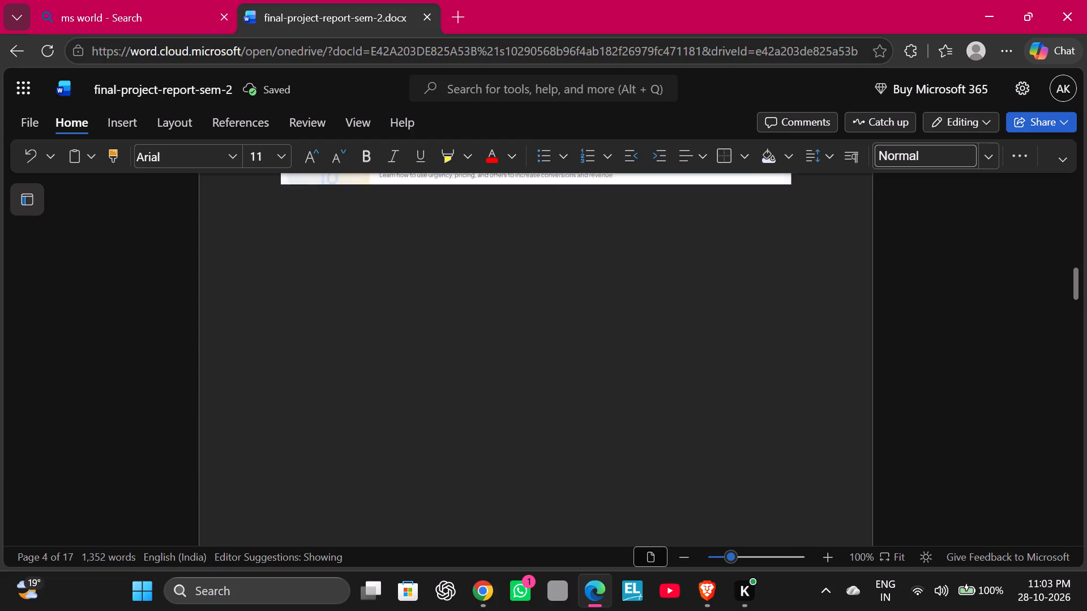
scroll(832, 372, down, 19)
drag(543, 235, 550, 236)
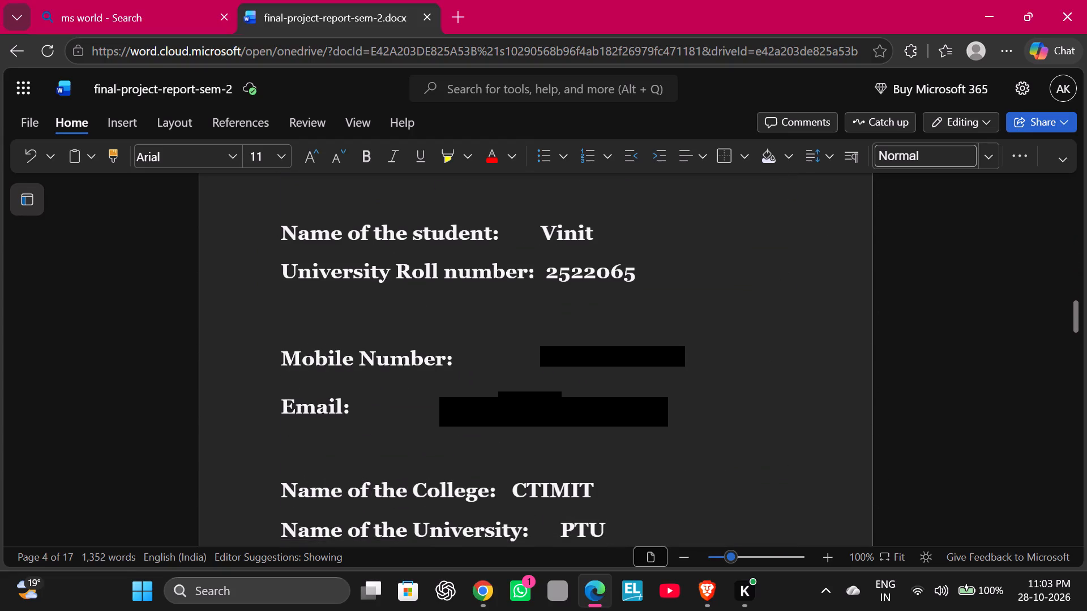
drag(550, 236, 617, 246)
key(BackSpace)
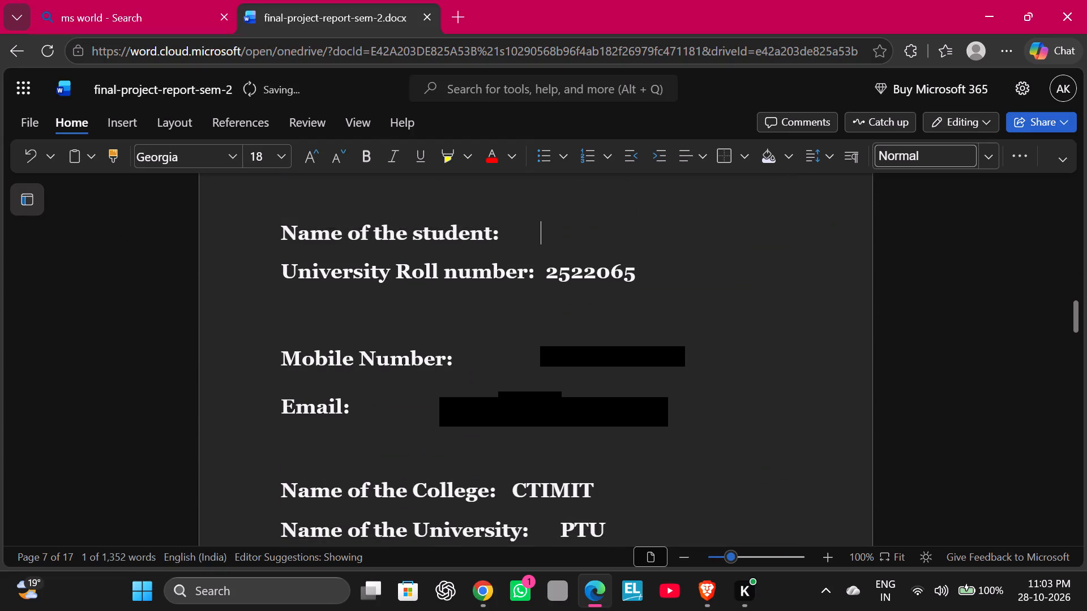
text(ANMOL)
Replace the last two digits of the University Roll number on page 7 with those of the new student.
key(Down)
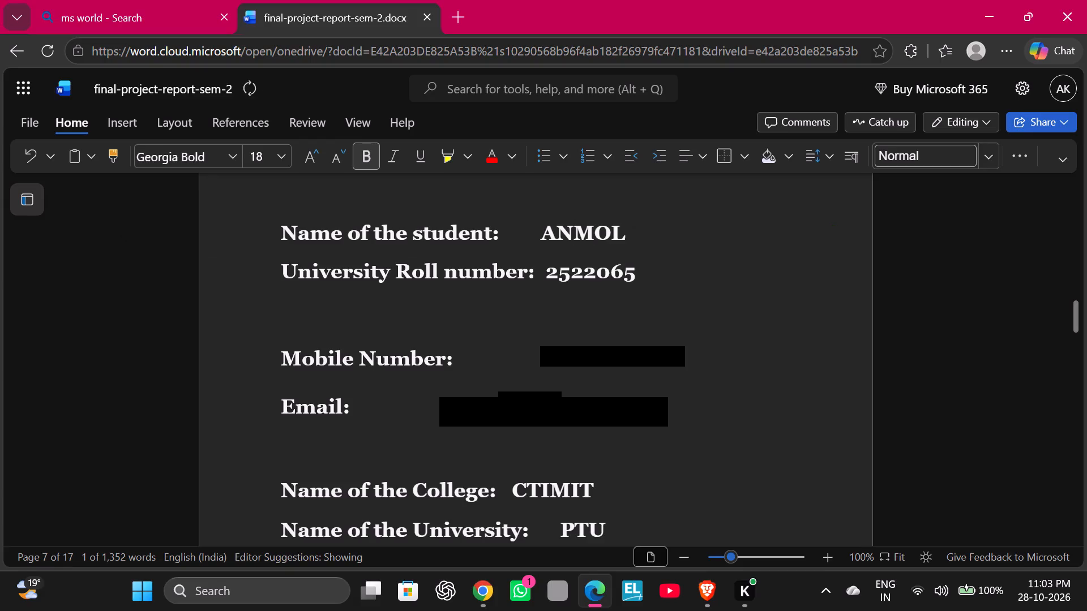
key(Right)
key(BackSpace)
key(BackSpace)
text(13)
Delete the old phone number after the "Mobile Number:" label on page 7.
key(Down)
key(Down)
key(Right)
key(Right)
key(Right)
key(Right)
key(BackSpace)
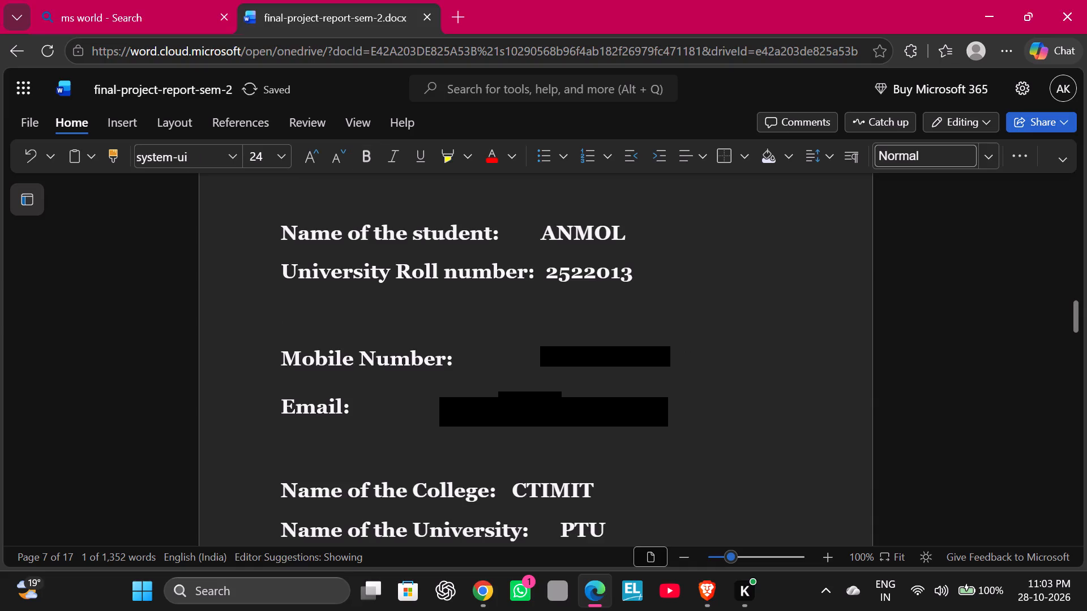
key(BackSpace)
key(BackSpace)
key(BackSpace)
key(BackSpace)
key(BackSpace)
key(BackSpace)
key(BackSpace)
key(BackSpace)
key(BackSpace)
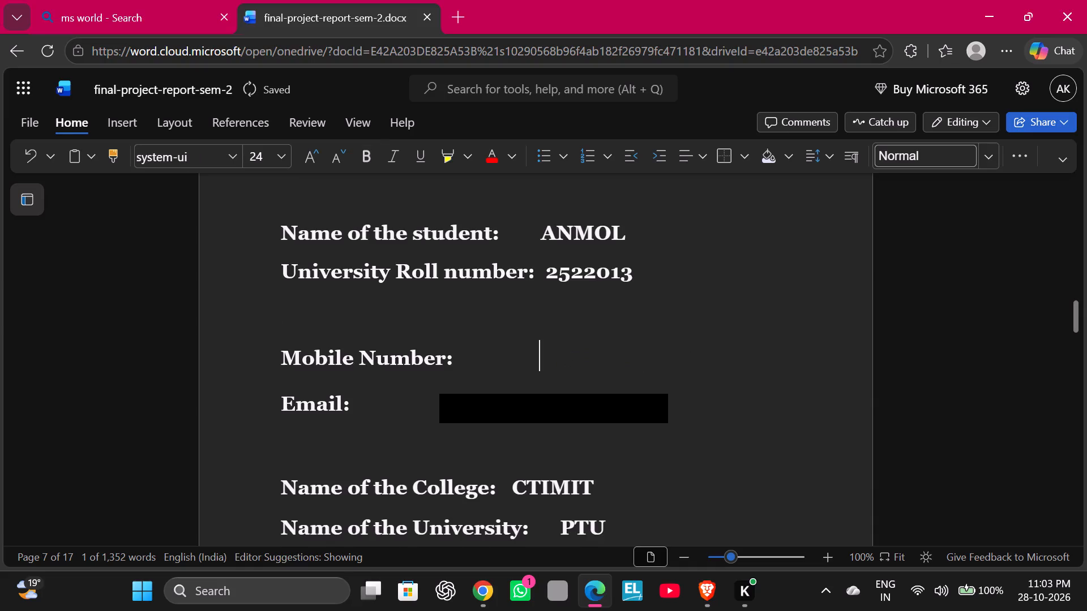
Switch to Chrome and open the student's My Profile page at the My Details section.
click(493, 593)
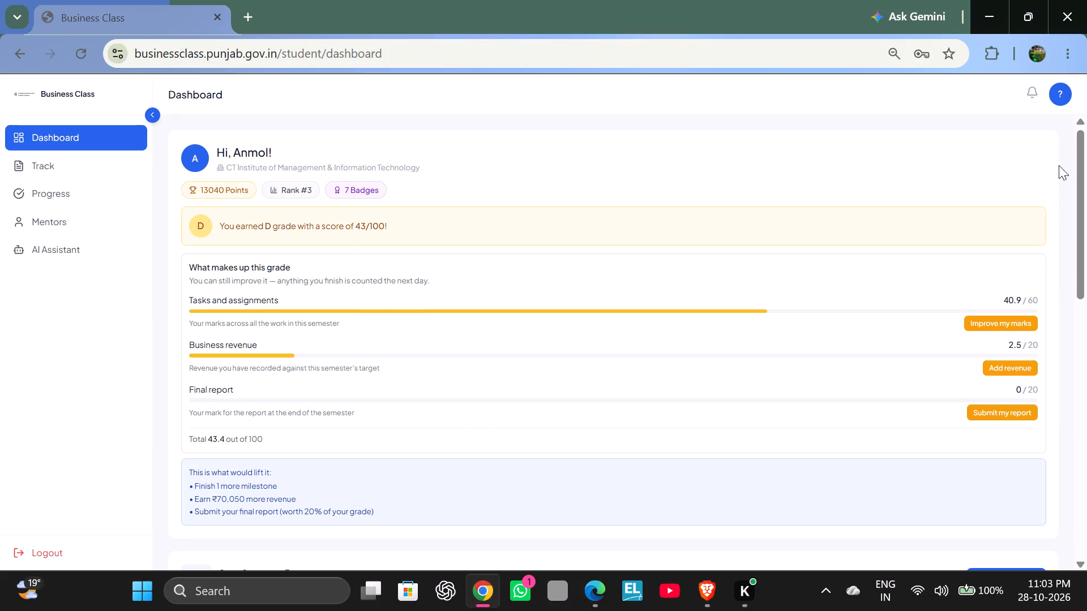
click(1058, 101)
scroll(606, 332, down, 2)
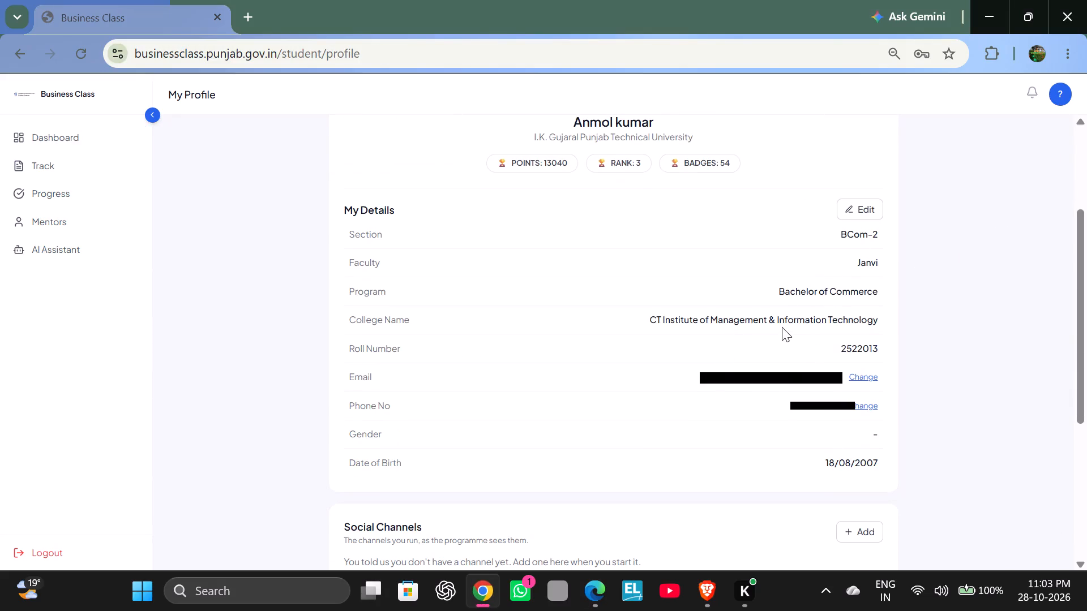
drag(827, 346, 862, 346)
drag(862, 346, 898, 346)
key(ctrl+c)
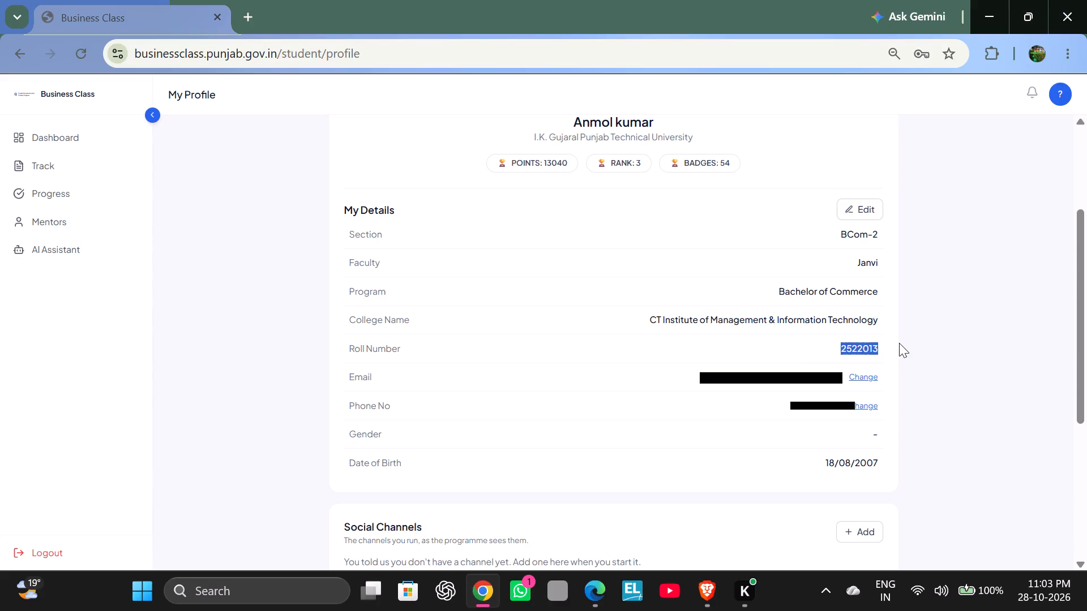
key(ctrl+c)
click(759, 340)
Copy the student's phone number from My Details and paste it after "Mobile Number:" in the report in Edge.
drag(780, 403, 830, 411)
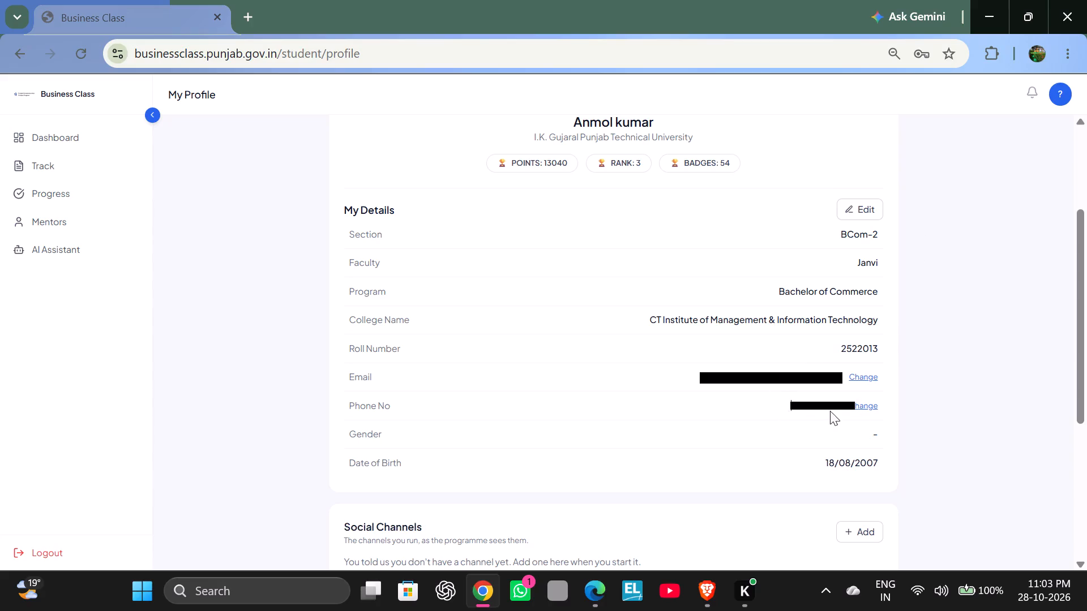
drag(830, 411, 849, 410)
key(ctrl+c)
key(ctrl+c)
click(987, 18)
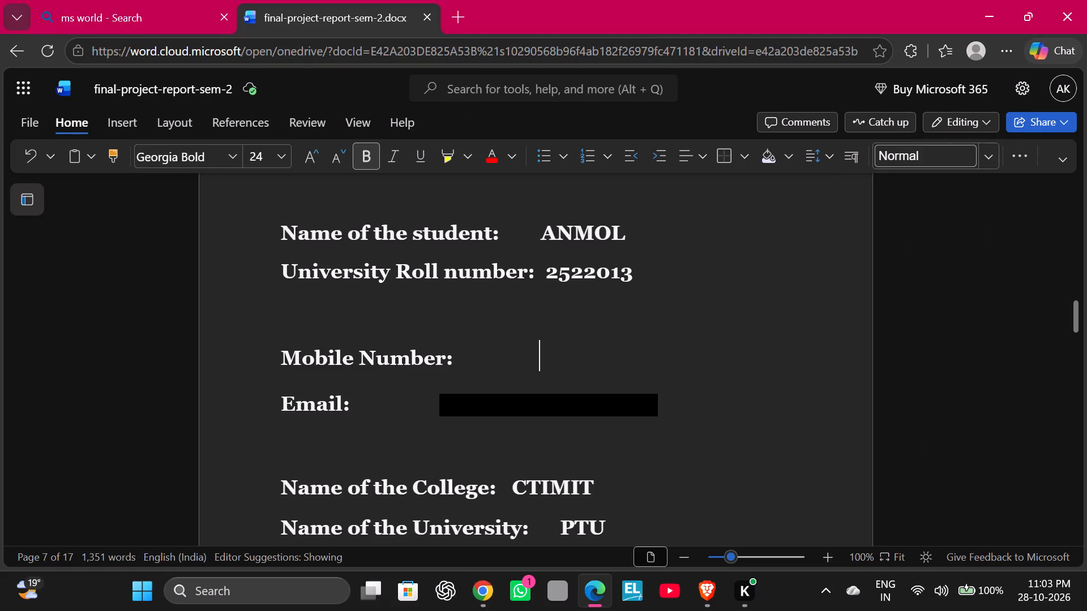
key(ctrl+v)
Set the font size of the pasted mobile number to 24.
drag(637, 352, 575, 359)
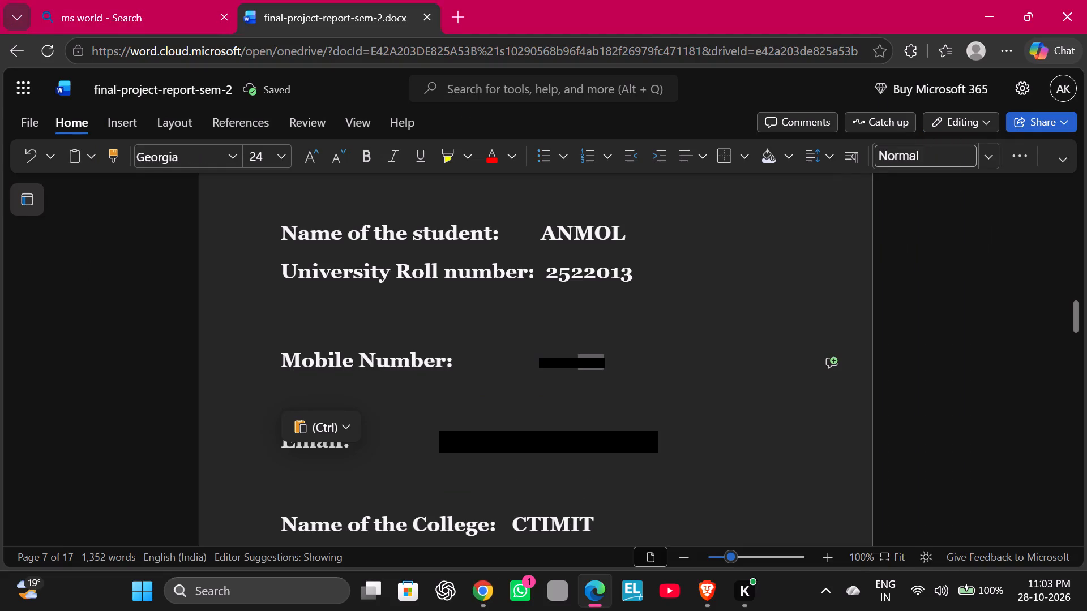
drag(575, 359, 537, 354)
click(655, 322)
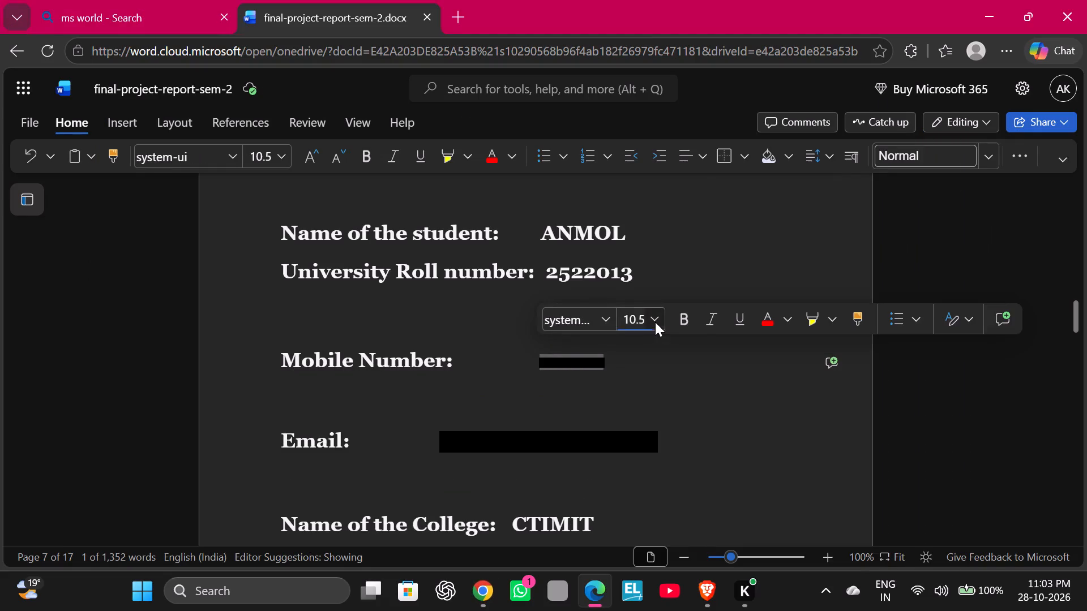
click(682, 410)
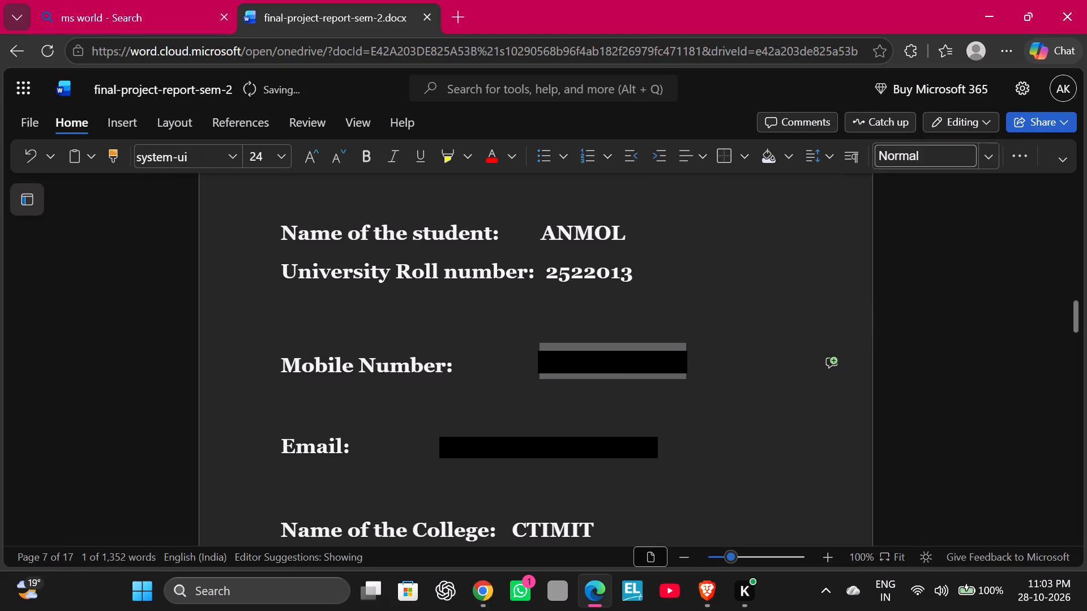
click(673, 399)
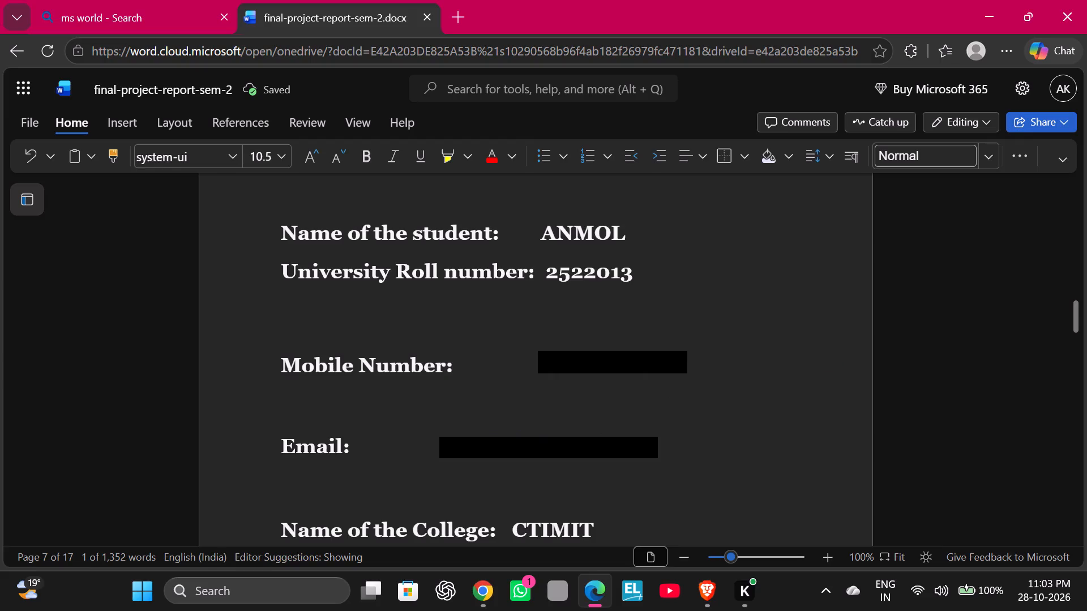
Delete the old email address after the "Email:" label on page 7.
scroll(635, 442, down, 2)
drag(439, 276, 687, 311)
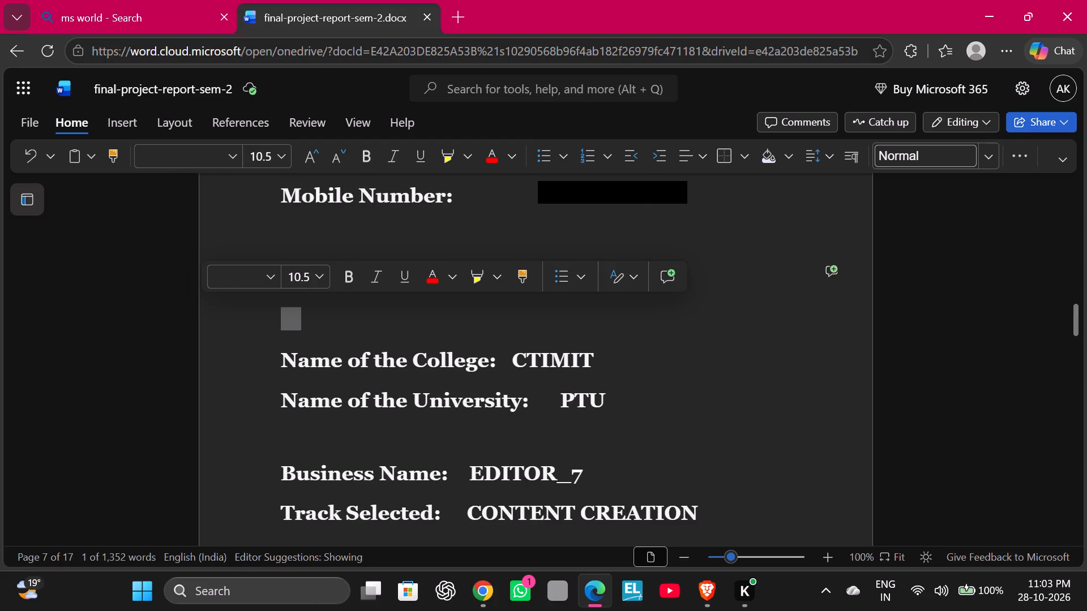
key(BackSpace)
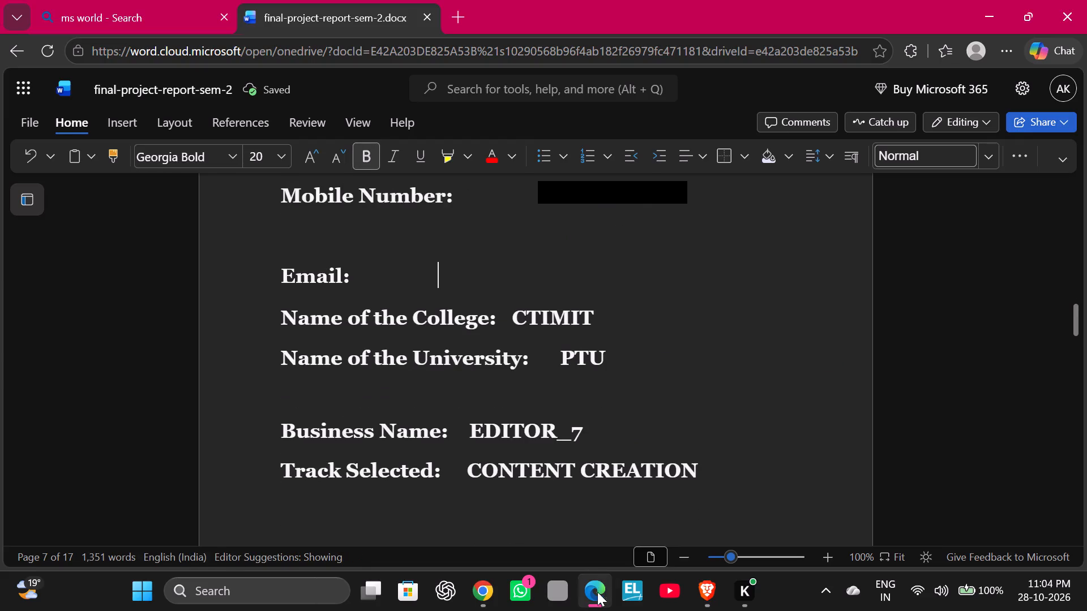
Copy the student's email address from My Details in Chrome and paste it after "Email:" in the report in Edge.
click(480, 587)
drag(688, 369, 689, 369)
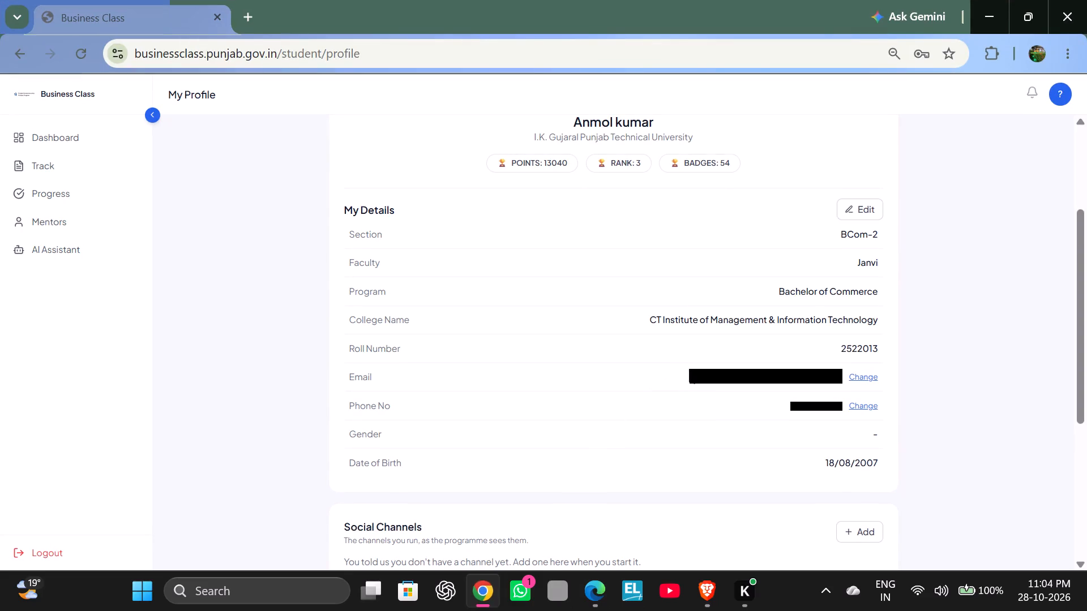
drag(689, 369, 816, 384)
key(ctrl+c)
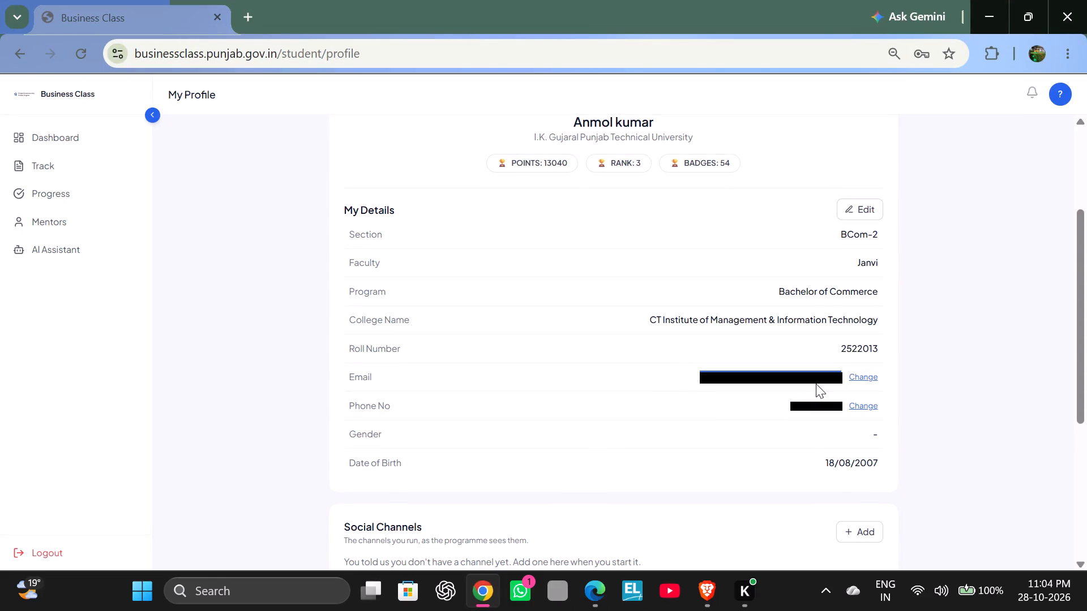
key(ctrl+c)
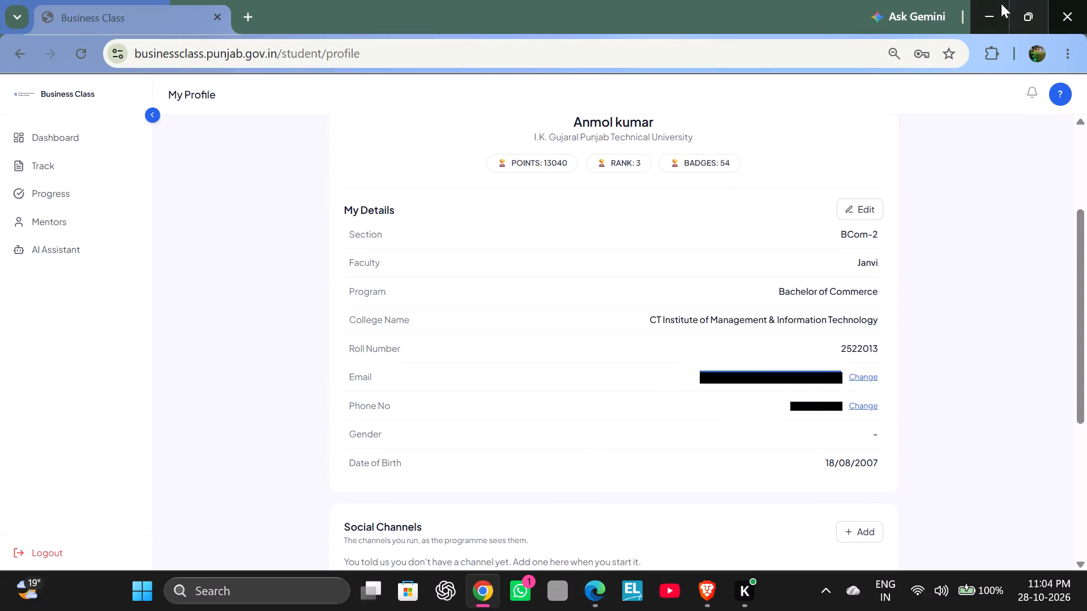
click(1001, 3)
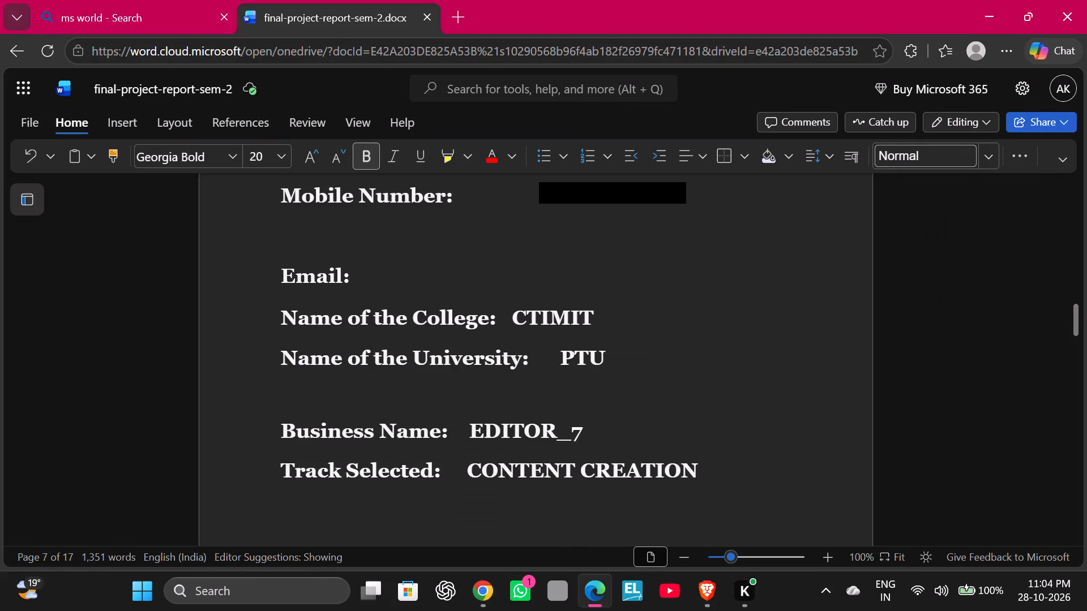
key(ctrl+v)
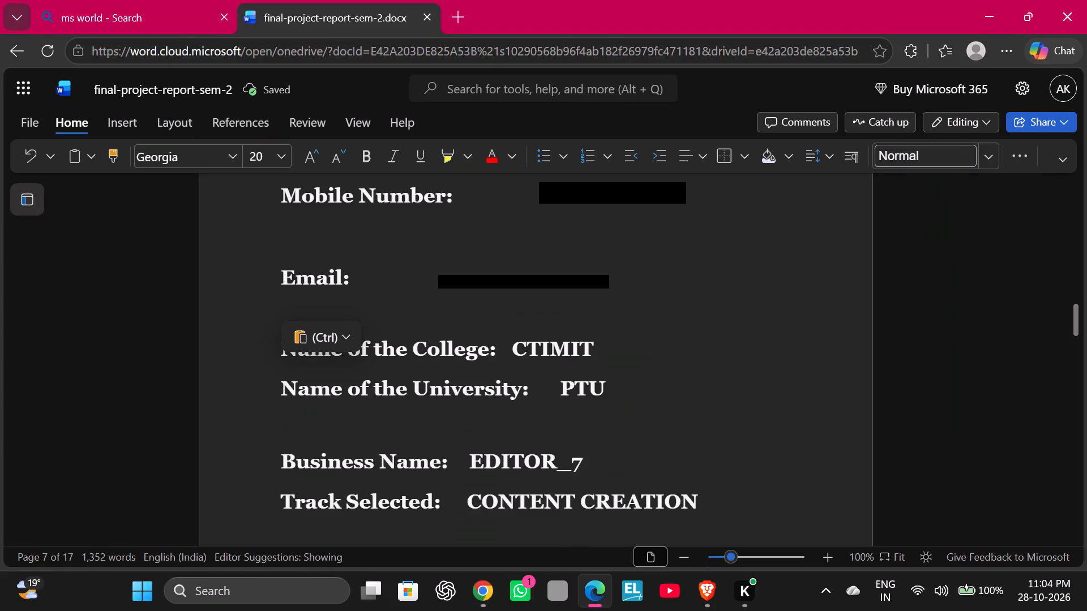
Make the pasted email address bold and set its font size to 18.
drag(439, 279, 610, 286)
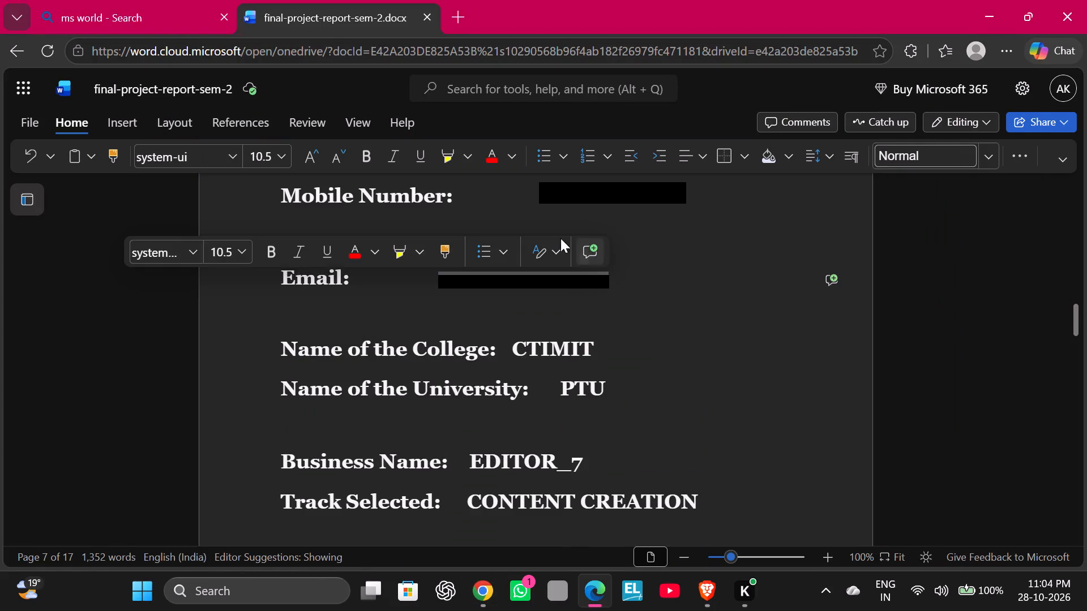
click(263, 250)
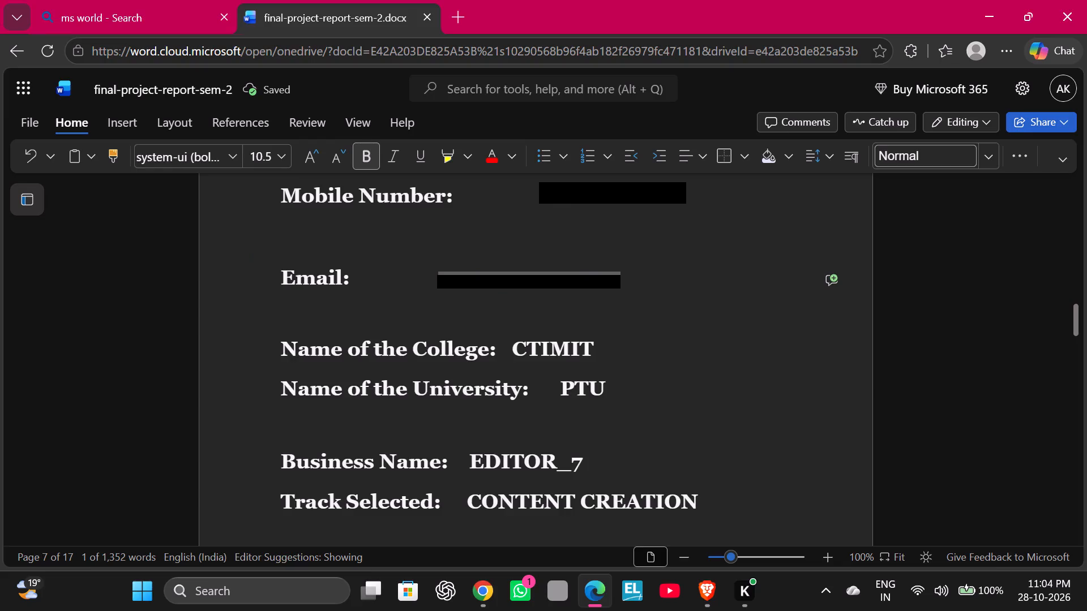
click(286, 154)
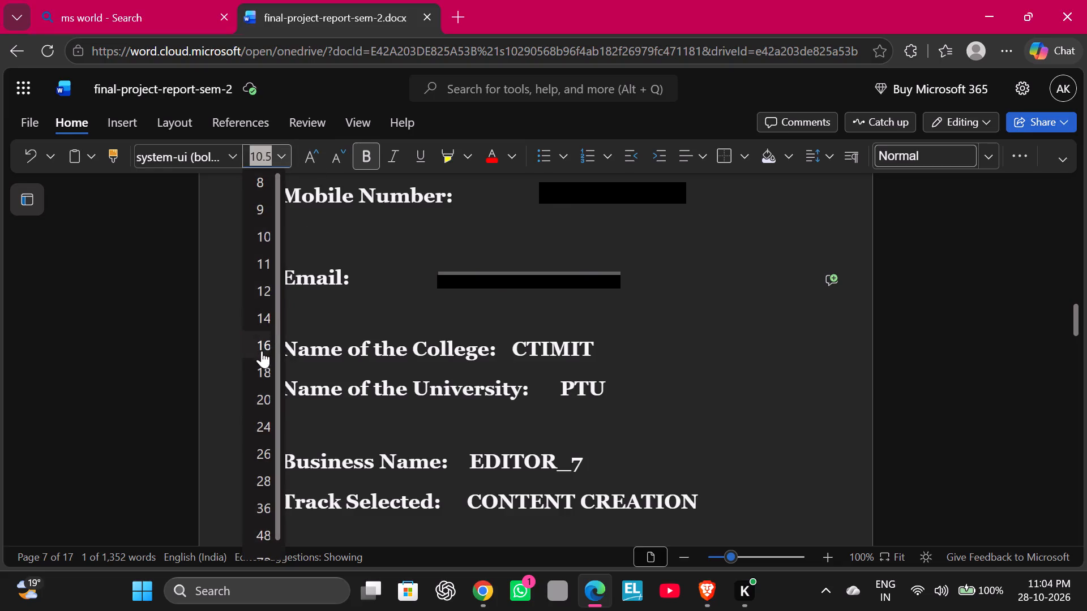
click(260, 375)
click(778, 347)
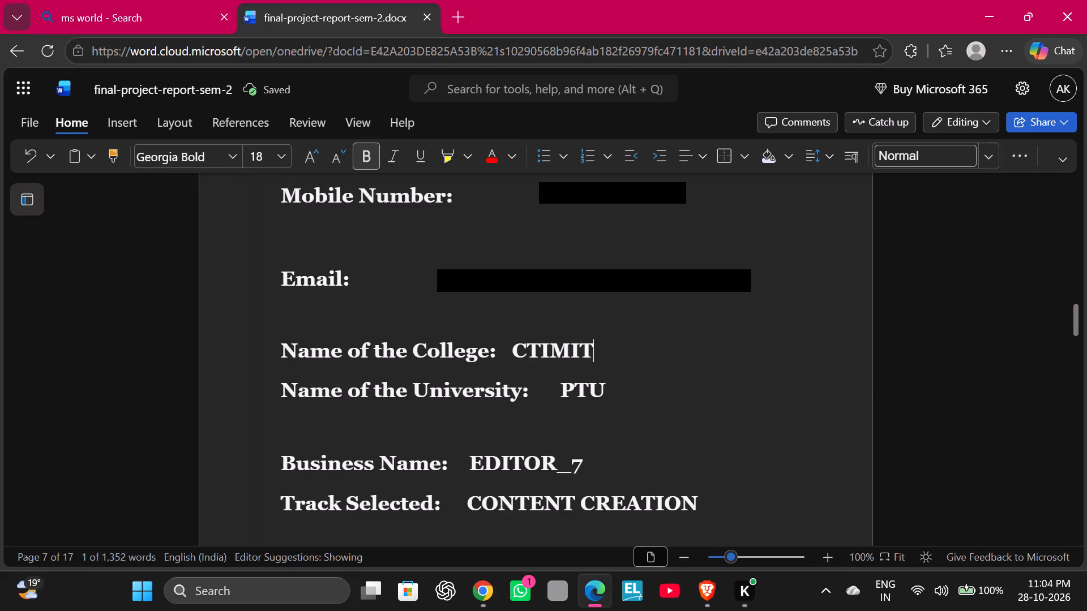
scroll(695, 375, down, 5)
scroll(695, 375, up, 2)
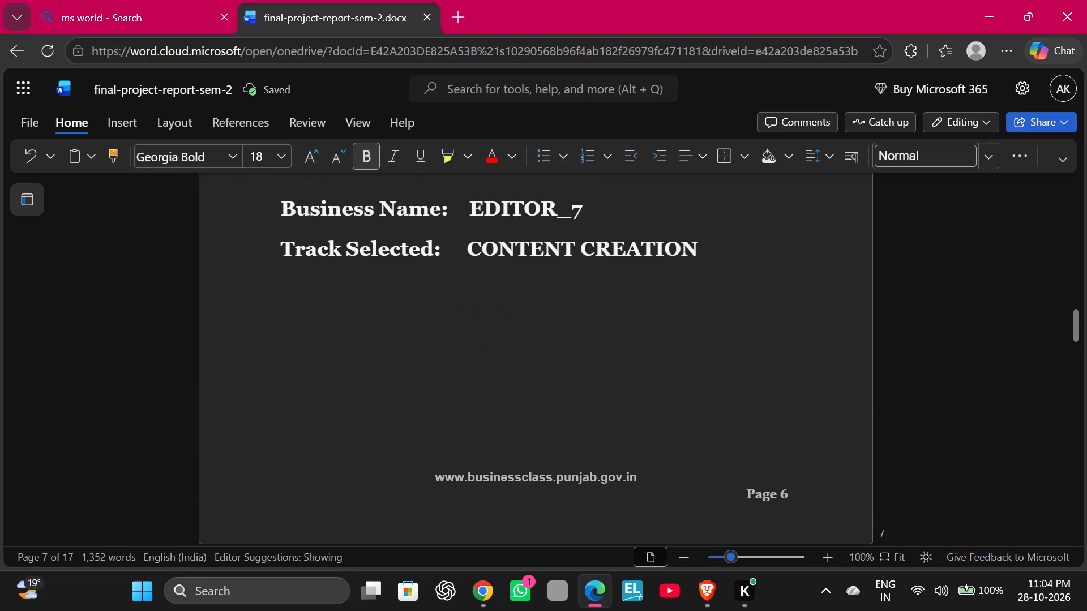
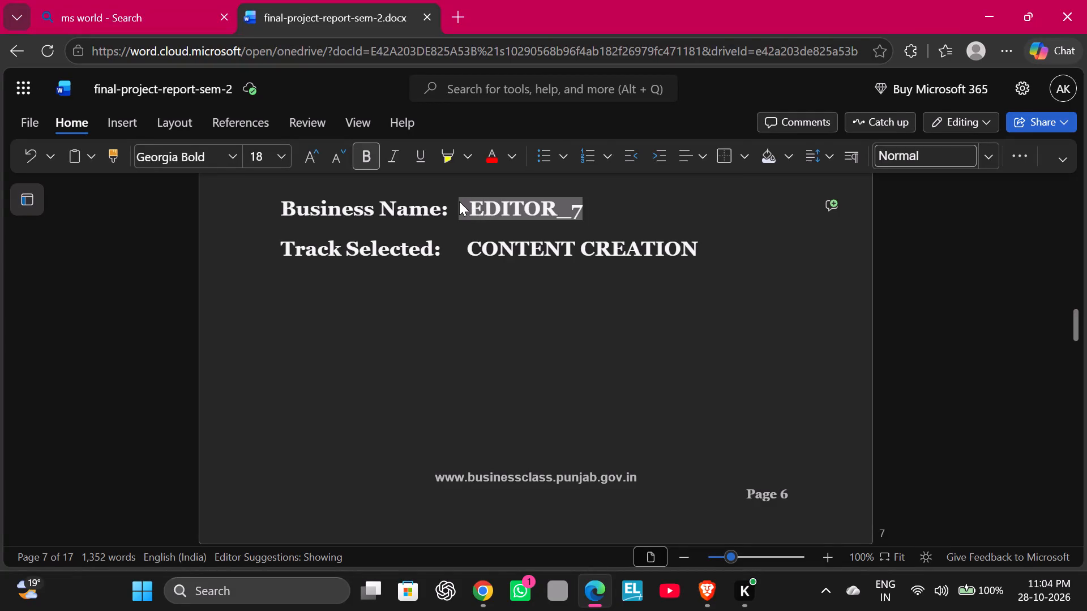
Replace the business name after "Business Name:" on page 7 with the copied name "Silent gaming zone".
key(BackSpace)
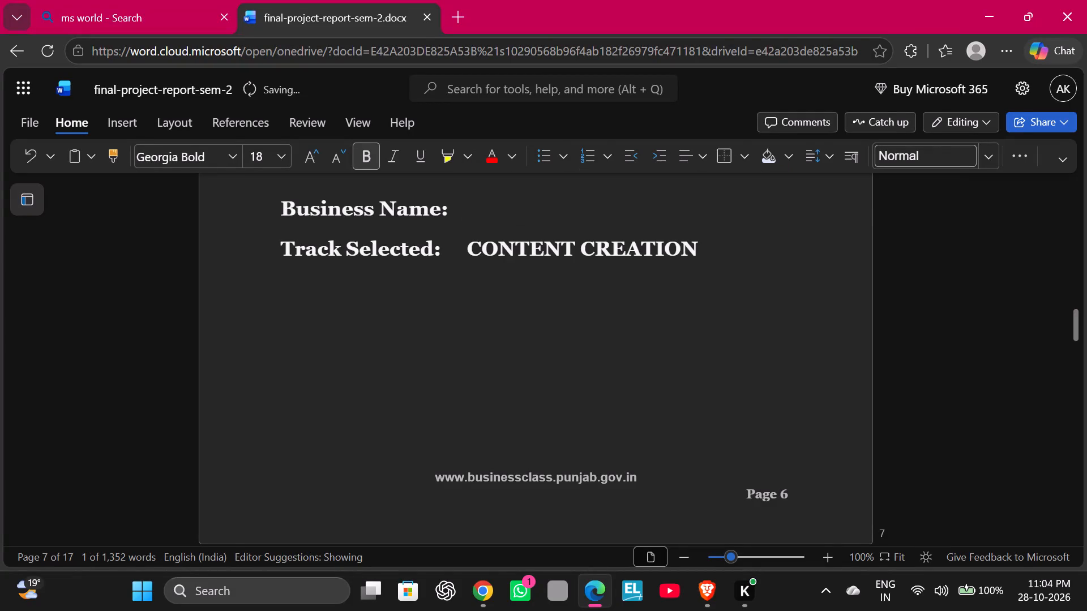
key(ctrl+v)
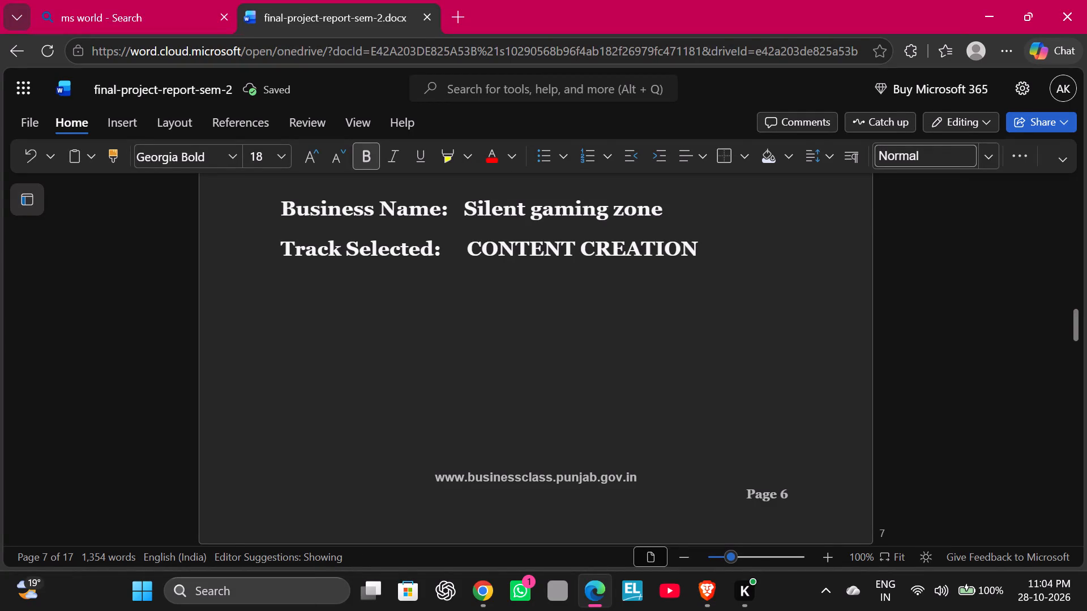
Replace the old business name in the first paragraph of "Business Progress Since Semester 1" with "Silent gaming zone".
scroll(540, 373, down, 14)
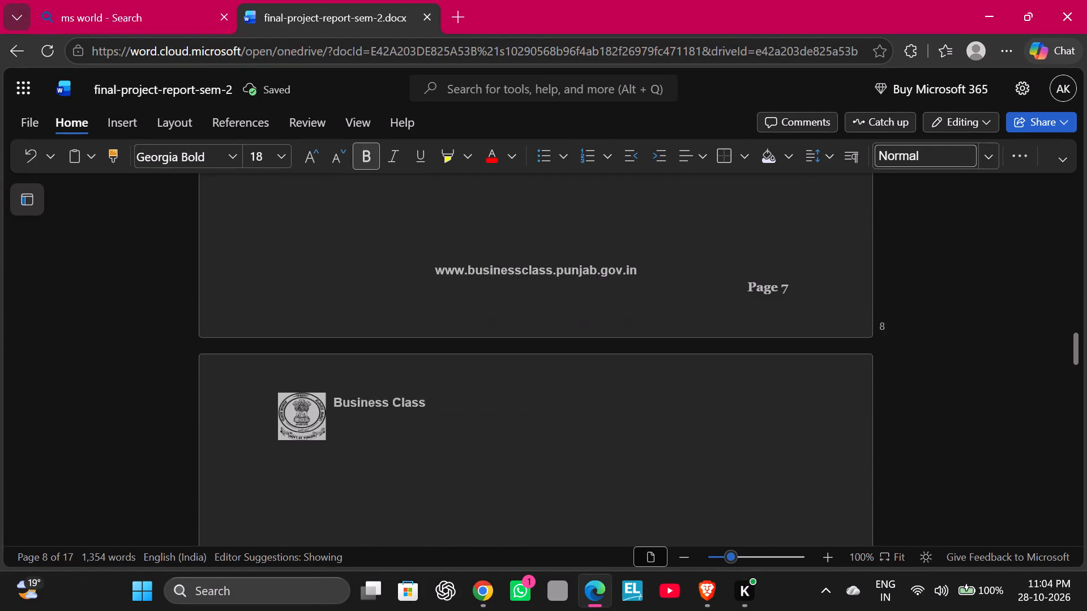
scroll(547, 398, down, 3)
scroll(520, 452, down, 2)
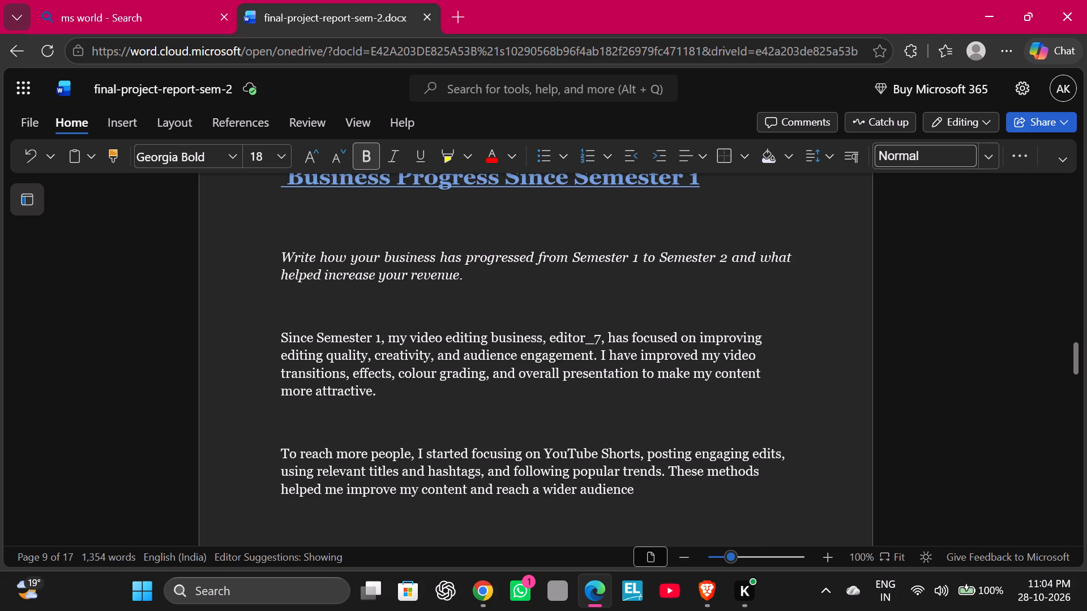
drag(551, 338, 603, 335)
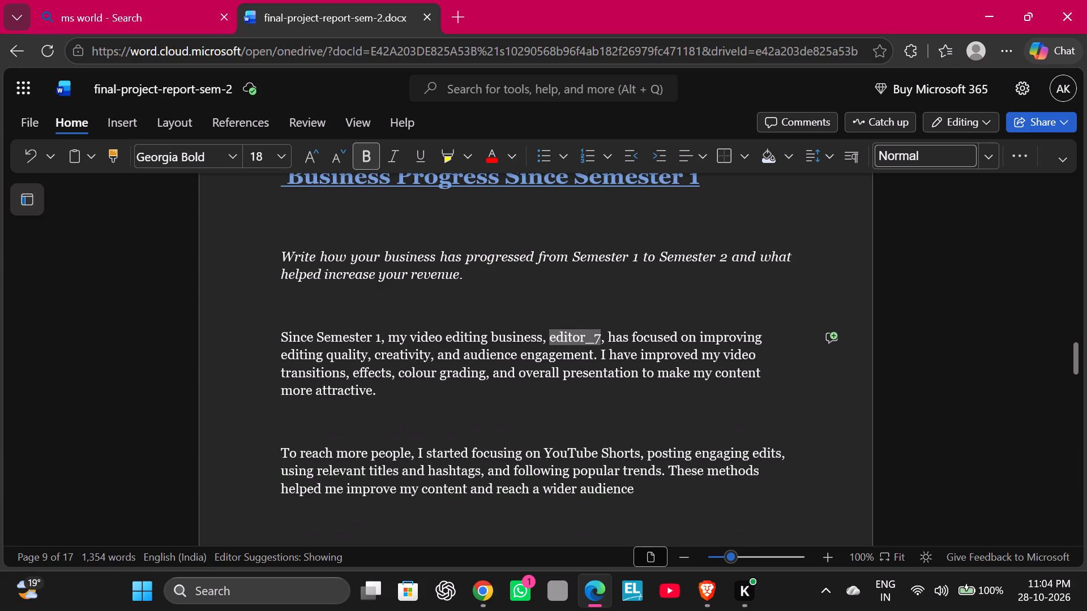
drag(603, 335, 602, 335)
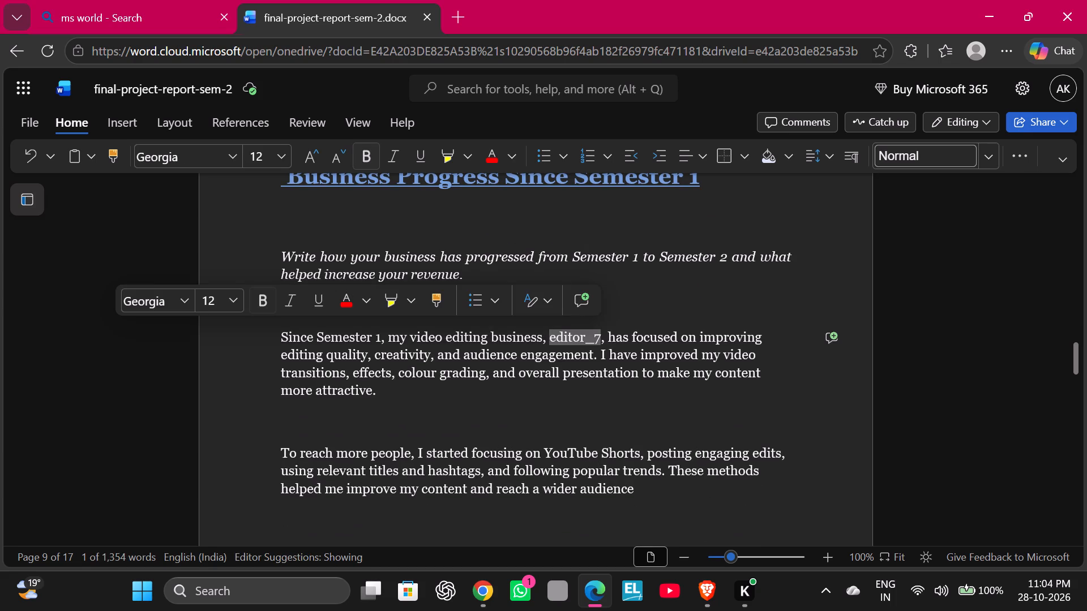
key(BackSpace)
key(ctrl+v)
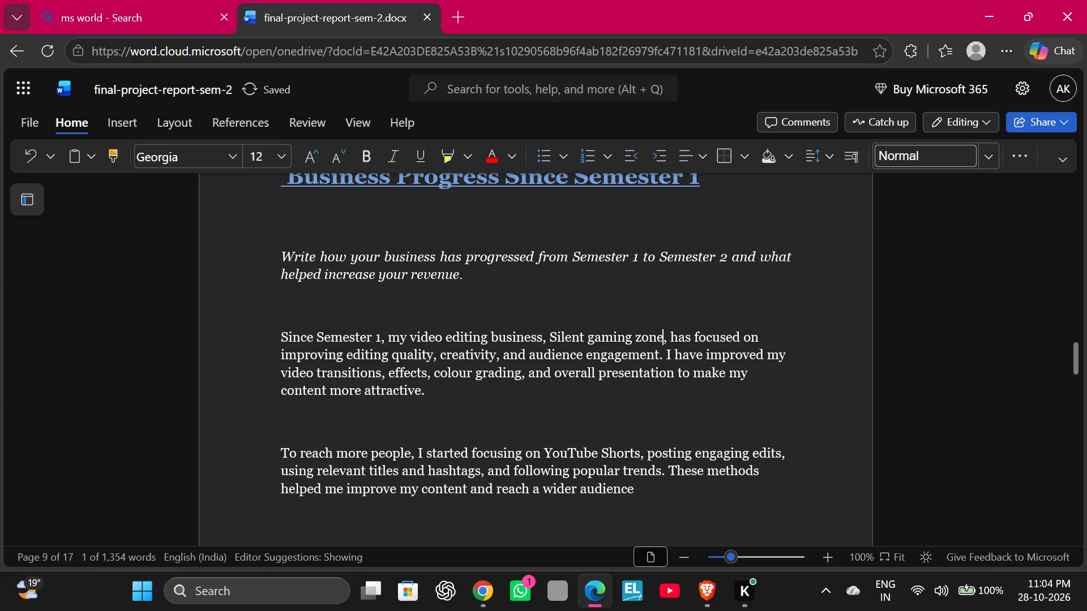
Replace the old business name in the first paragraph of "Section 2: Marketing and Platforms Used" with "Silent gaming zone".
scroll(650, 392, down, 4)
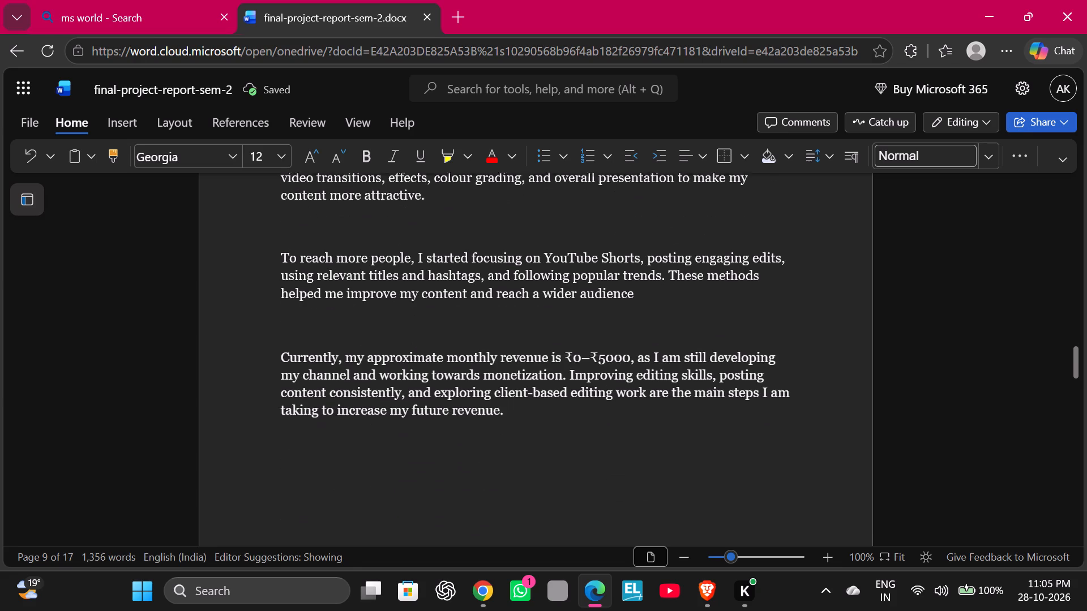
scroll(650, 392, down, 5)
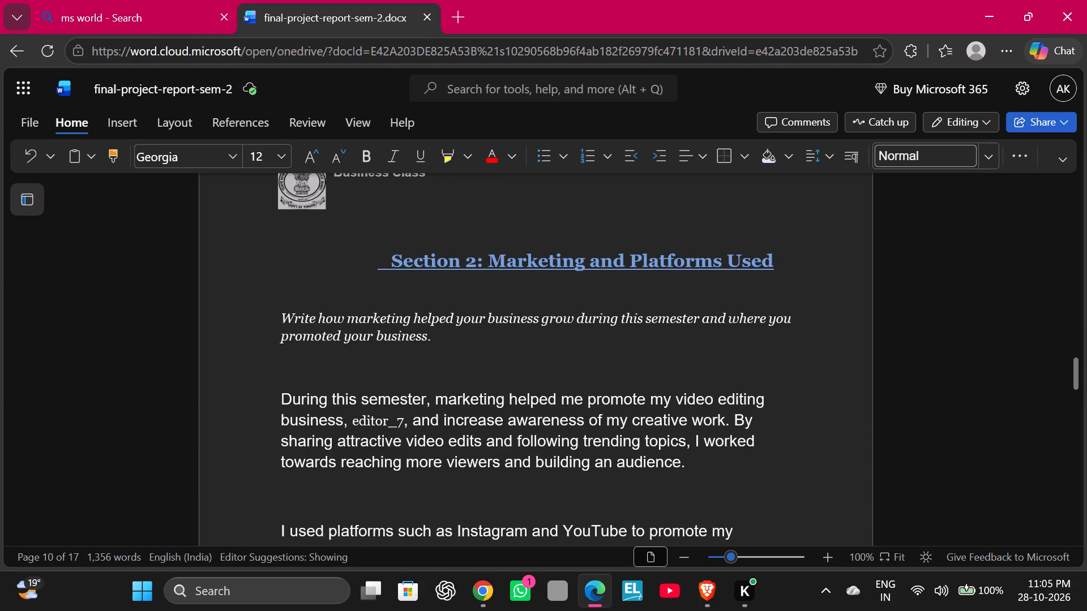
drag(352, 419, 401, 418)
key(BackSpace)
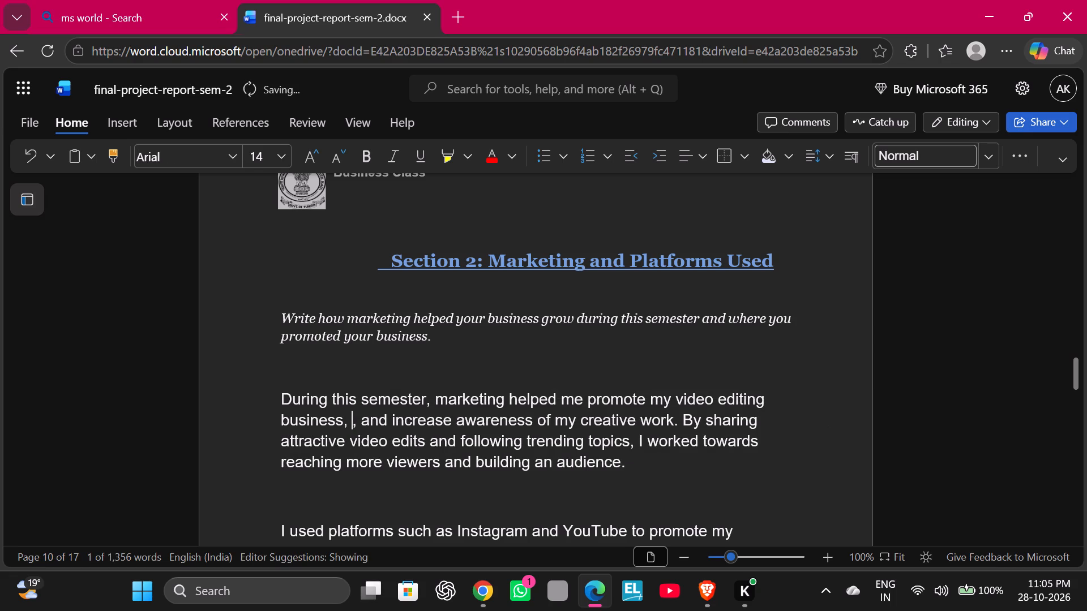
key(ctrl+v)
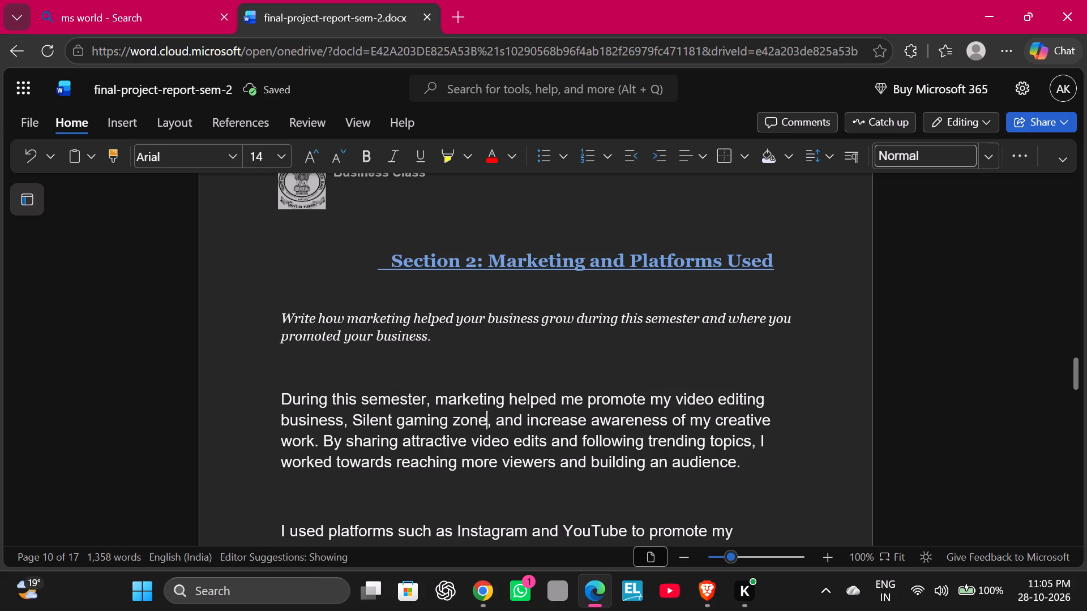
click(545, 455)
Replace the old business name in the first paragraph of "Section 3: Marketing Activities Done" with "Silent gaming zone".
scroll(545, 455, down, 2)
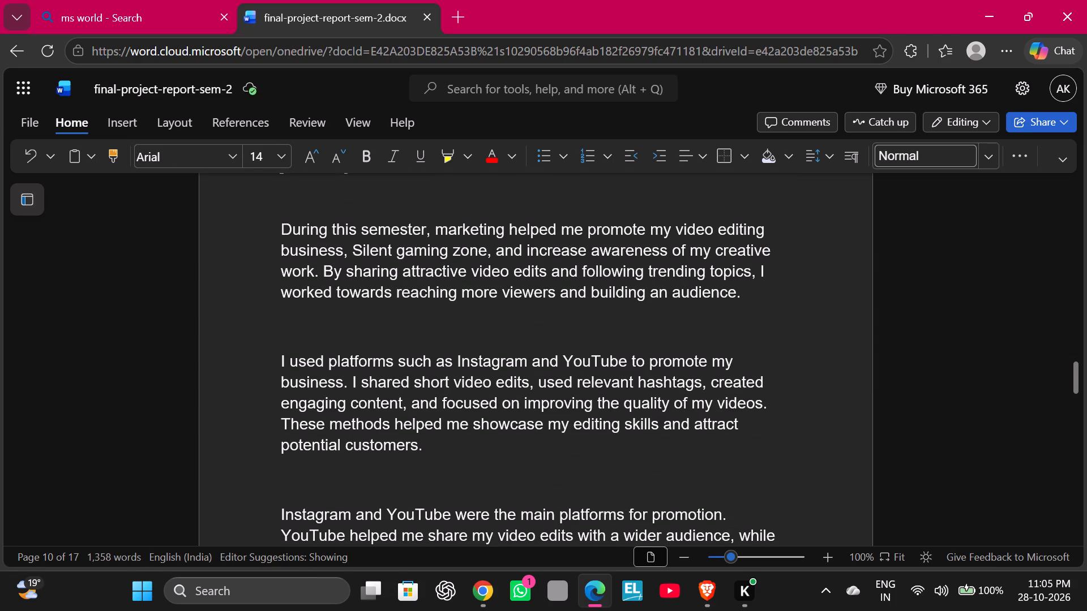
scroll(497, 436, down, 3)
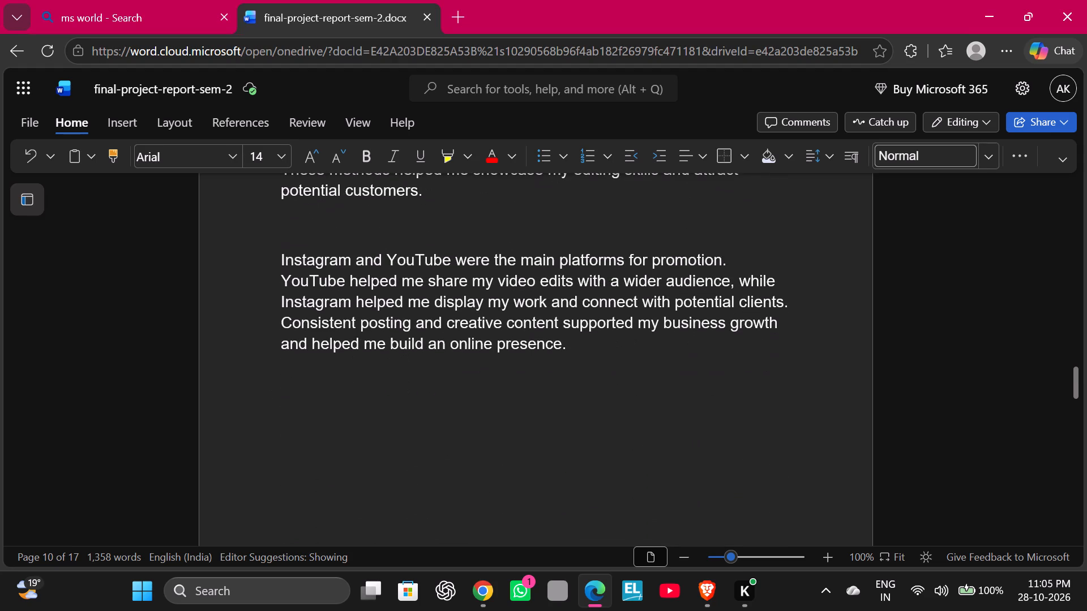
scroll(451, 348, down, 8)
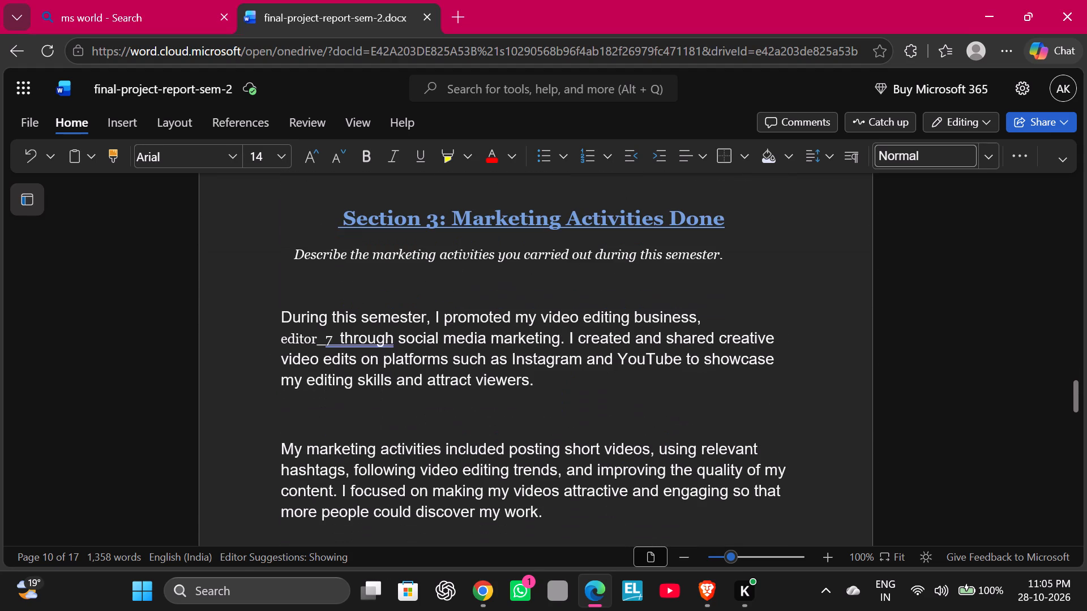
click(333, 339)
drag(332, 339, 277, 333)
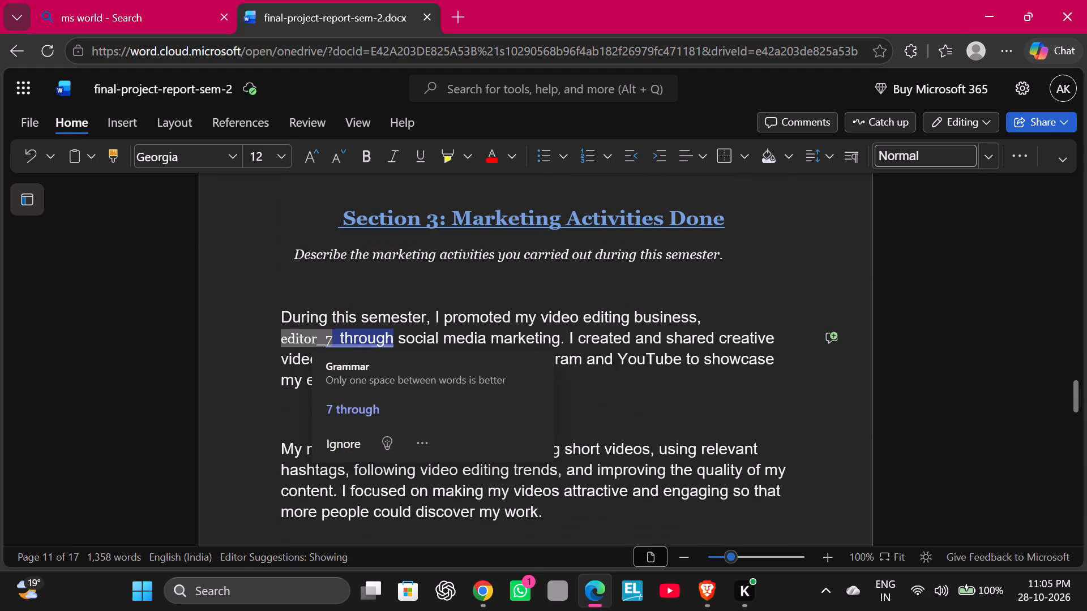
key(BackSpace)
key(ctrl+v)
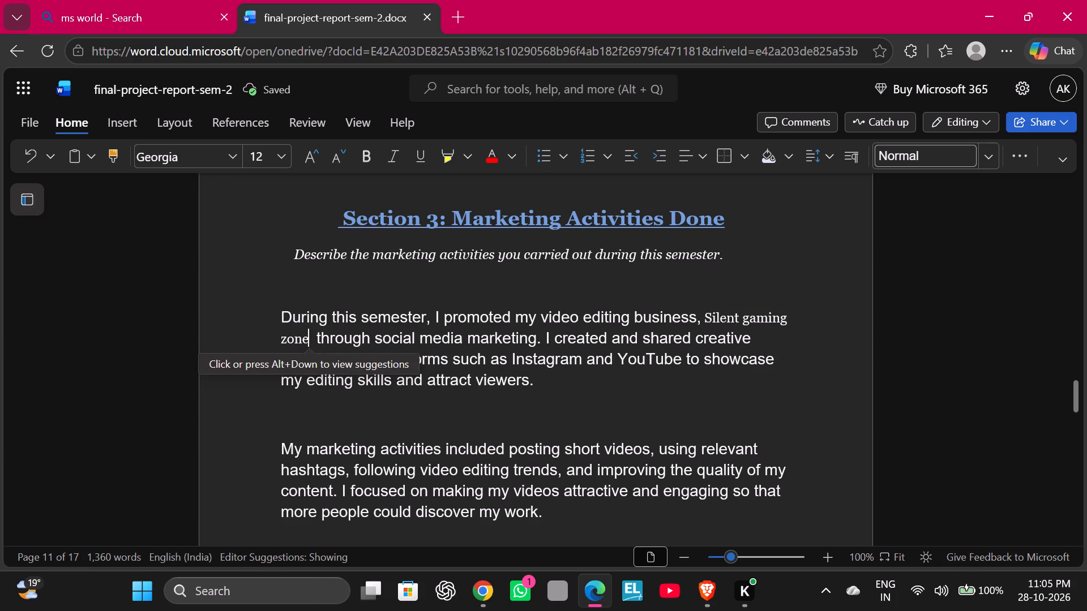
click(716, 414)
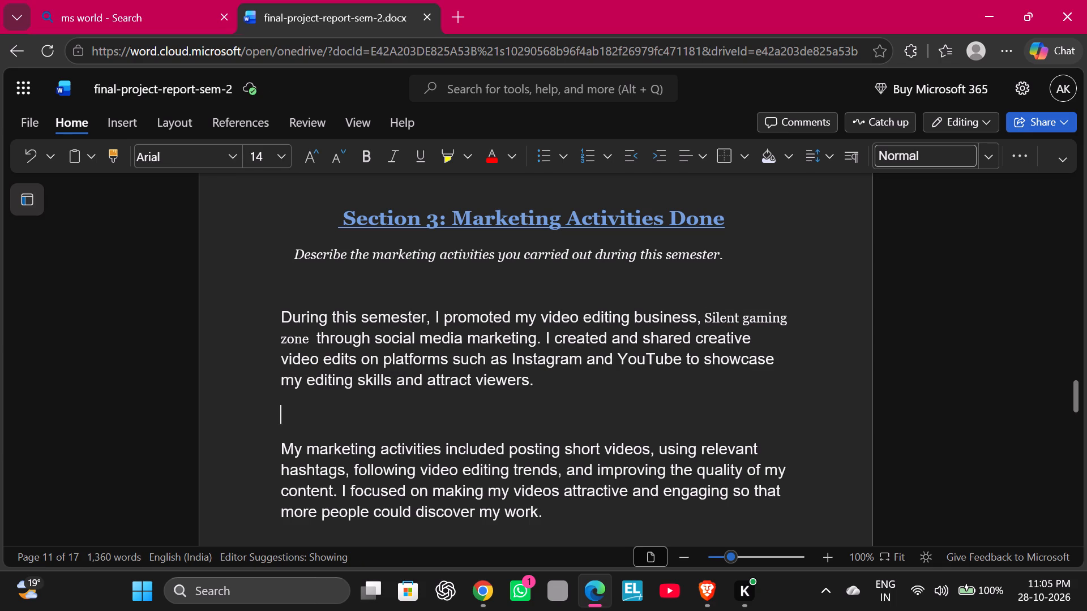
Replace the old business name in the first paragraph of "Section 4: Content and Community Engagement" with "Silent gaming zone".
scroll(596, 438, down, 3)
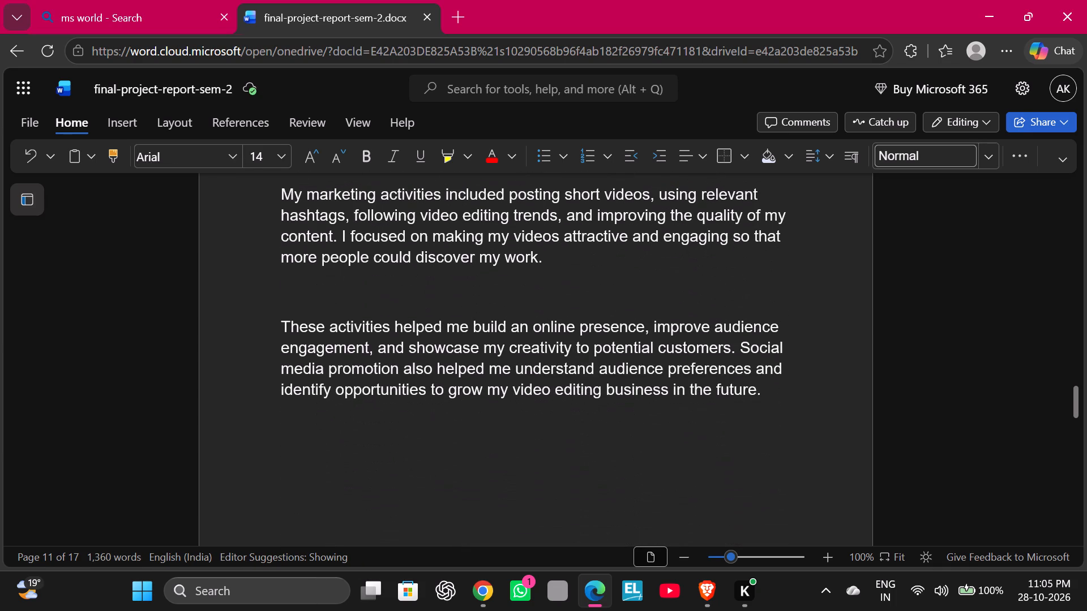
scroll(596, 438, down, 6)
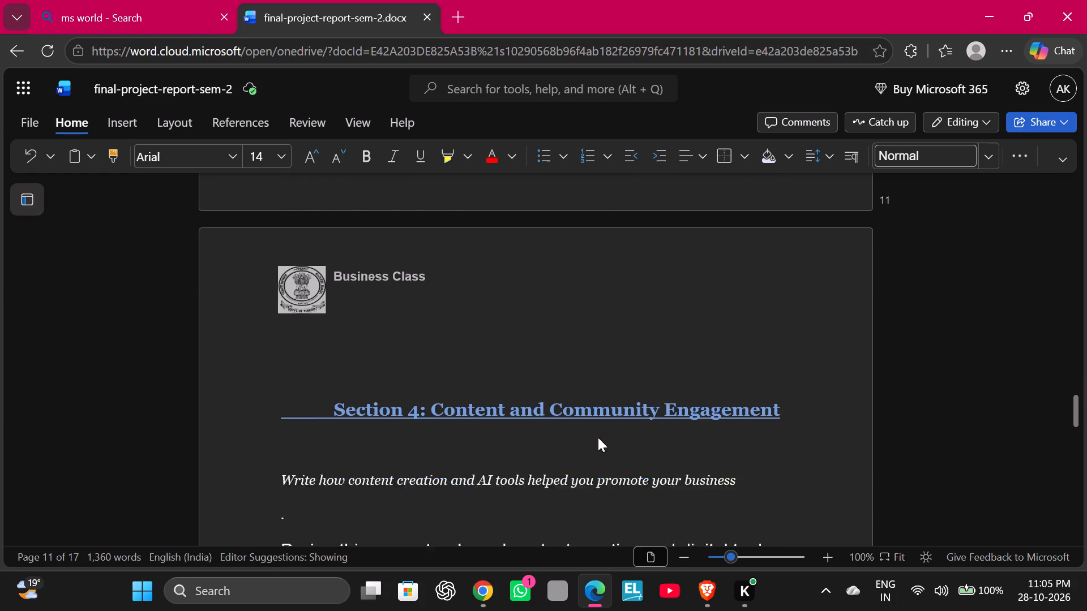
scroll(598, 437, down, 2)
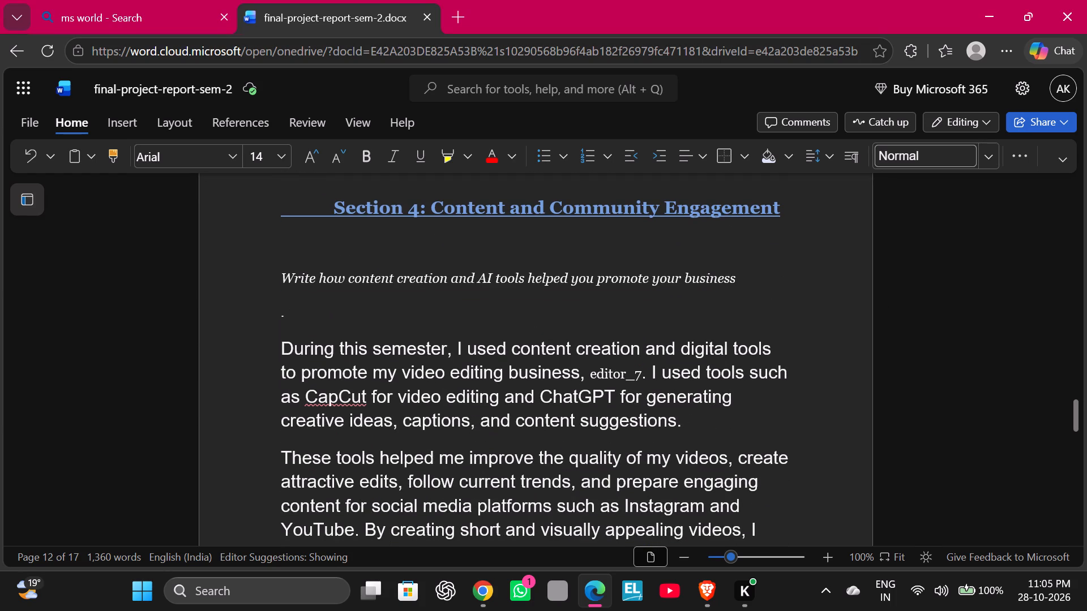
drag(593, 373, 642, 375)
key(BackSpace)
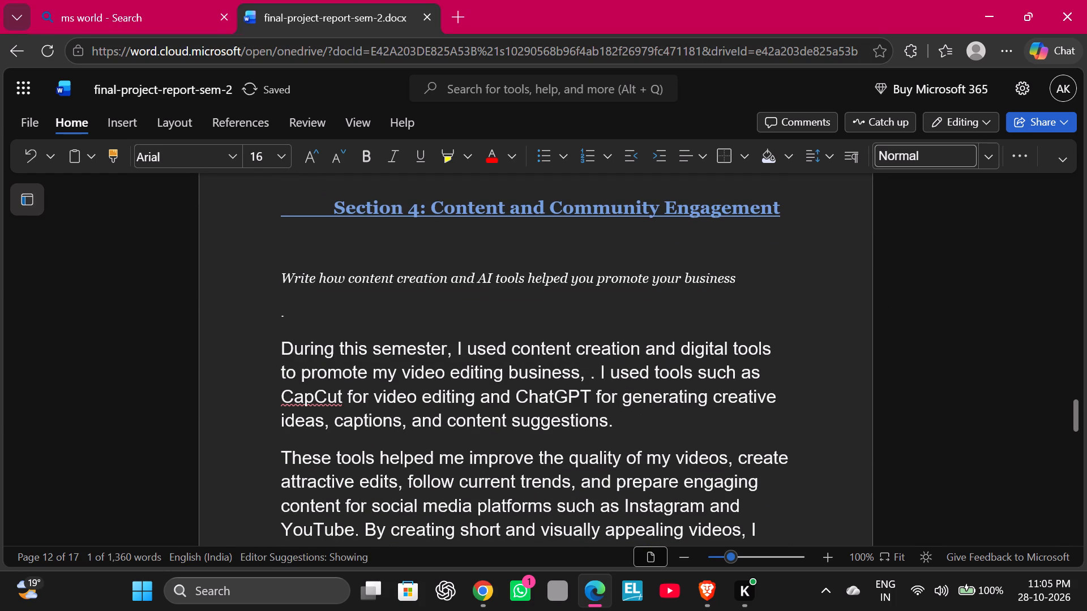
key(ctrl+v)
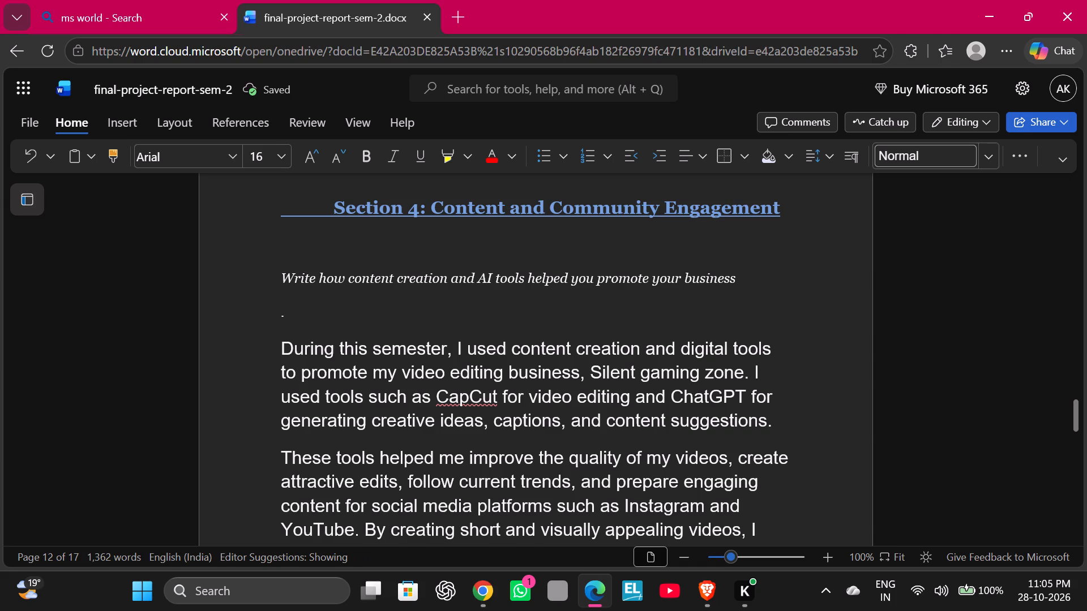
Replace the old business name in the first paragraph of "Section 5: Customer Response and Leads" with "Silent gaming zone".
scroll(609, 446, down, 2)
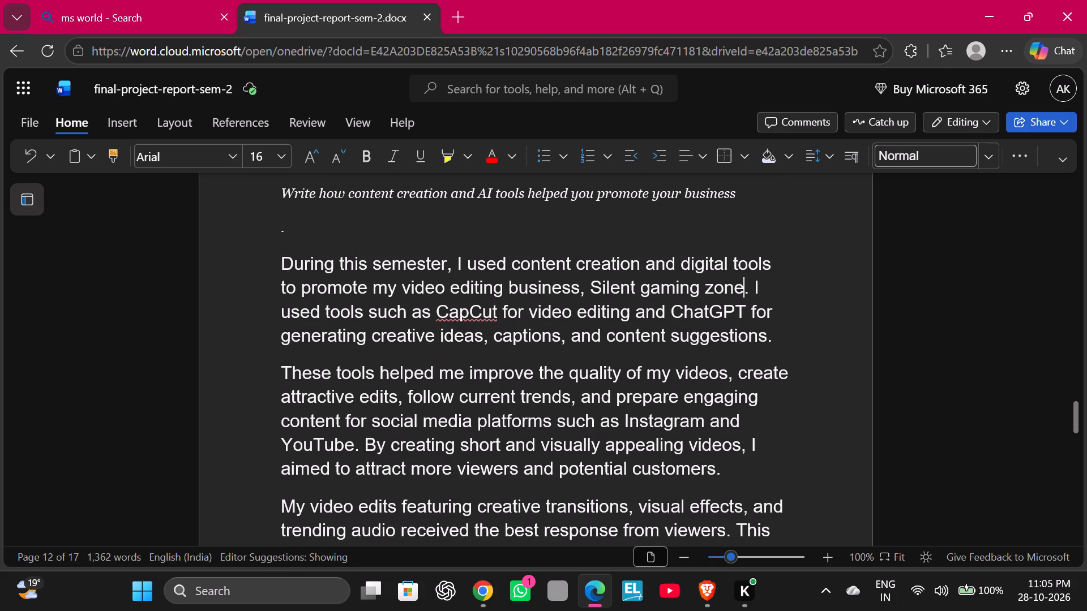
scroll(609, 446, down, 3)
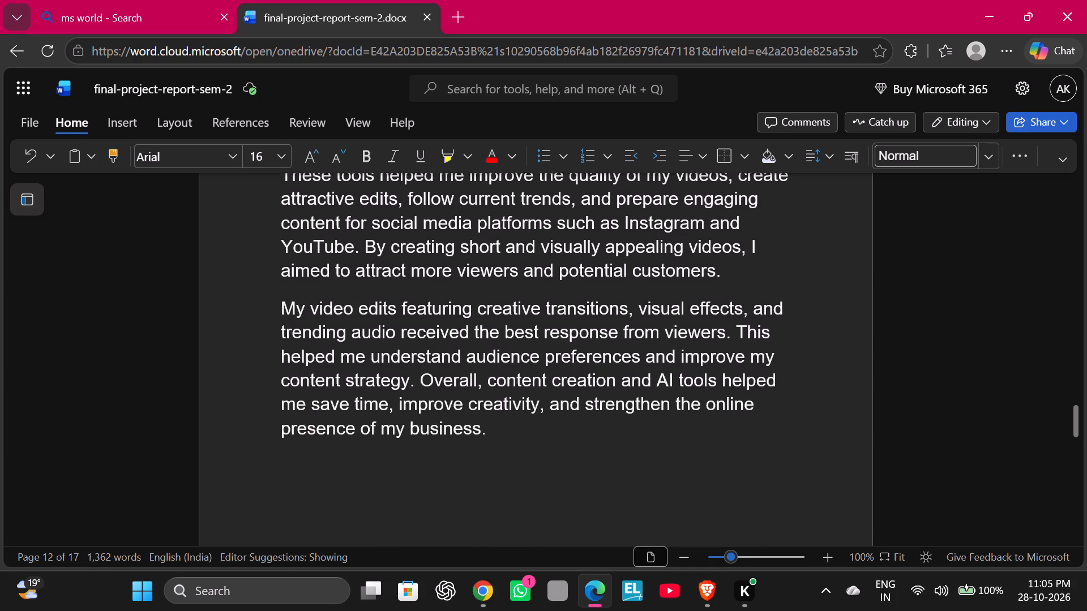
scroll(609, 446, down, 3)
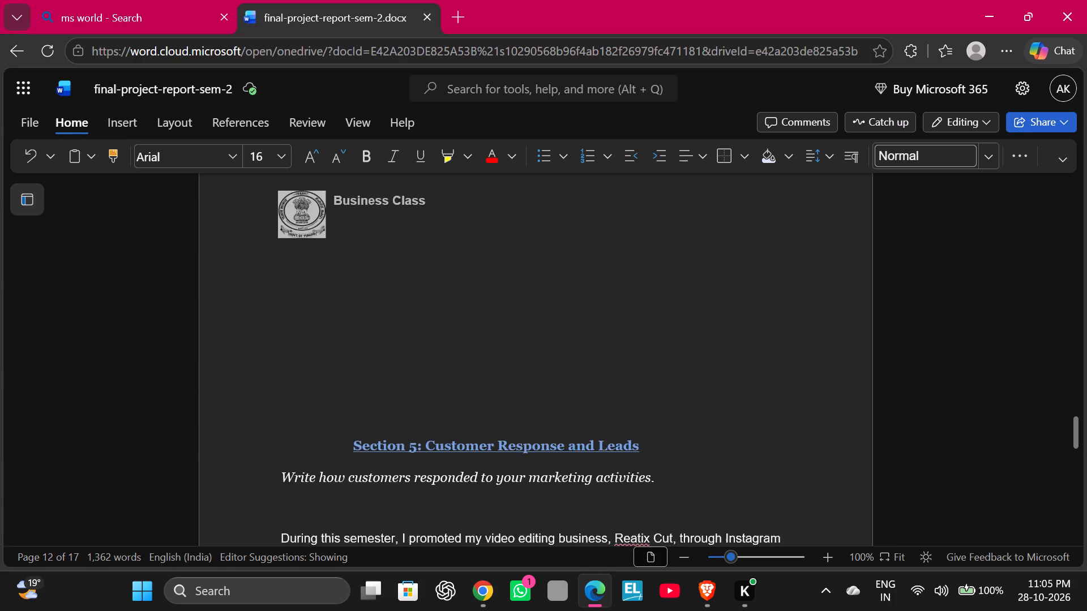
scroll(609, 446, down, 3)
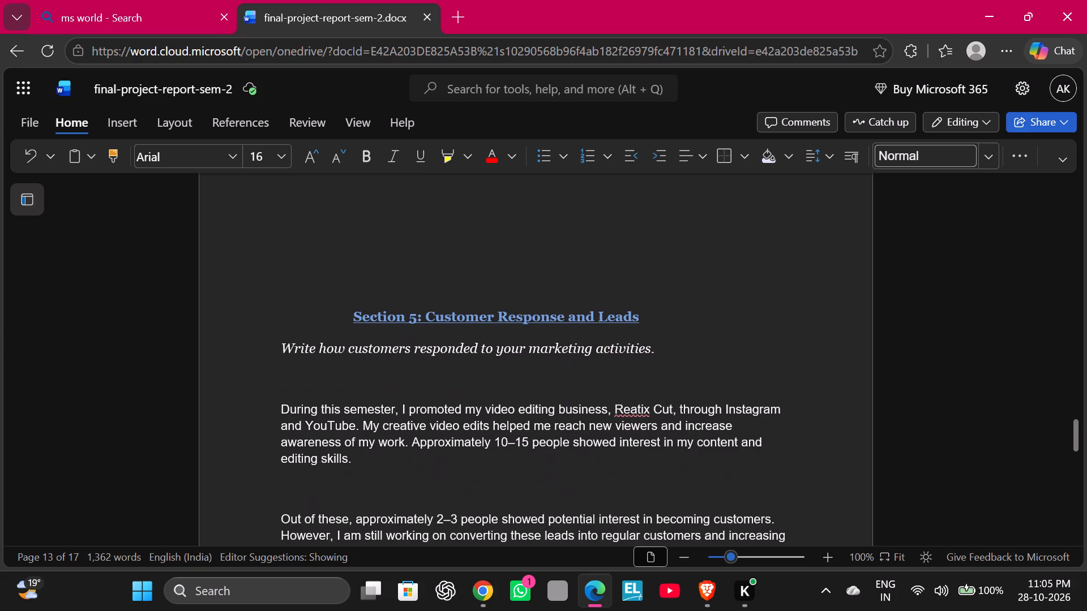
drag(613, 390, 669, 387)
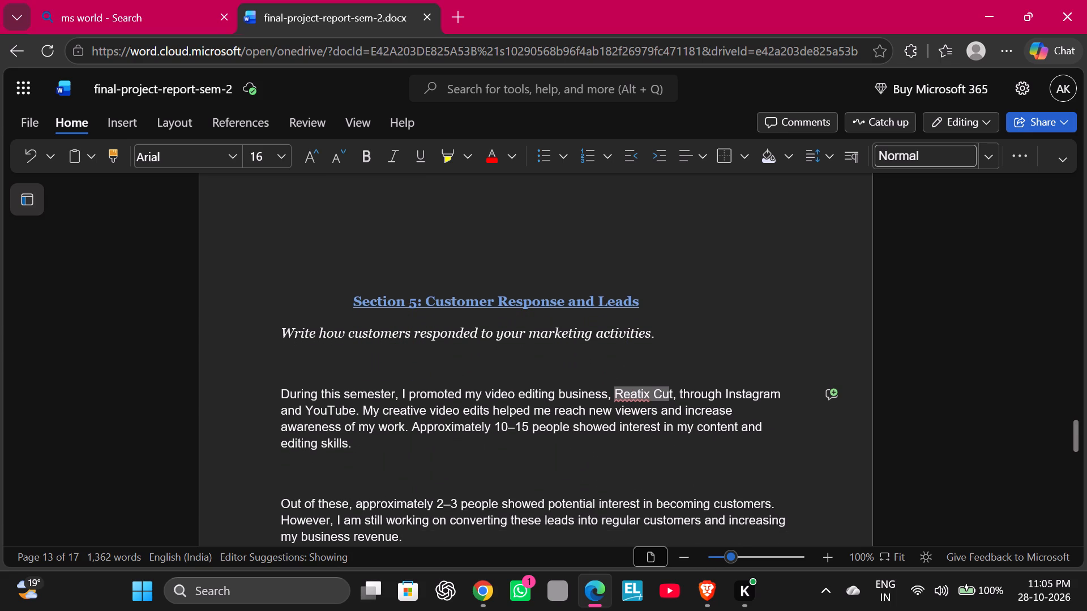
drag(669, 387, 673, 387)
key(BackSpace)
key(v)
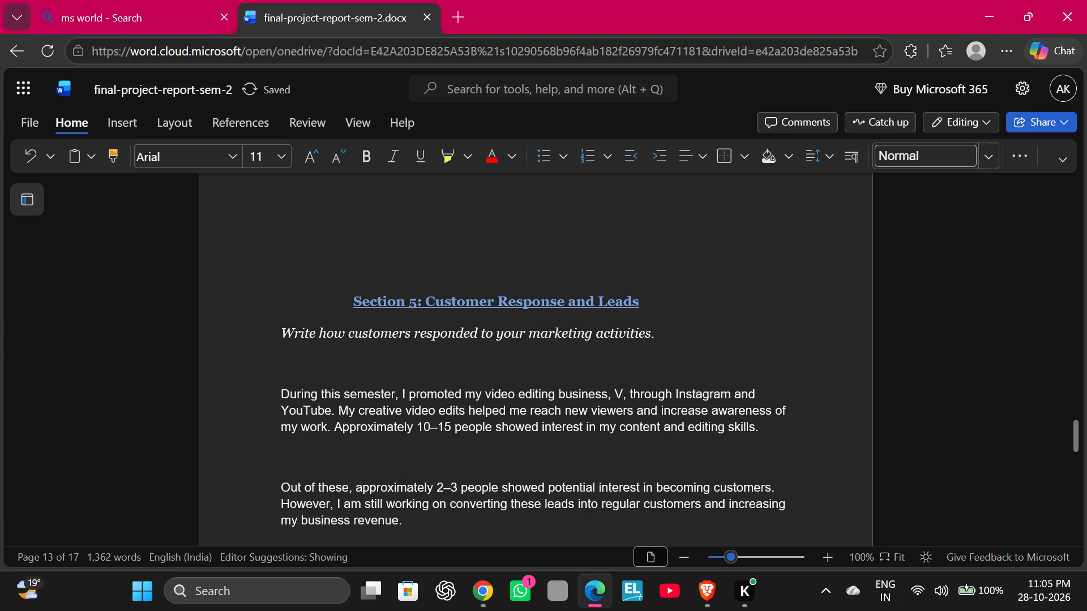
key(BackSpace)
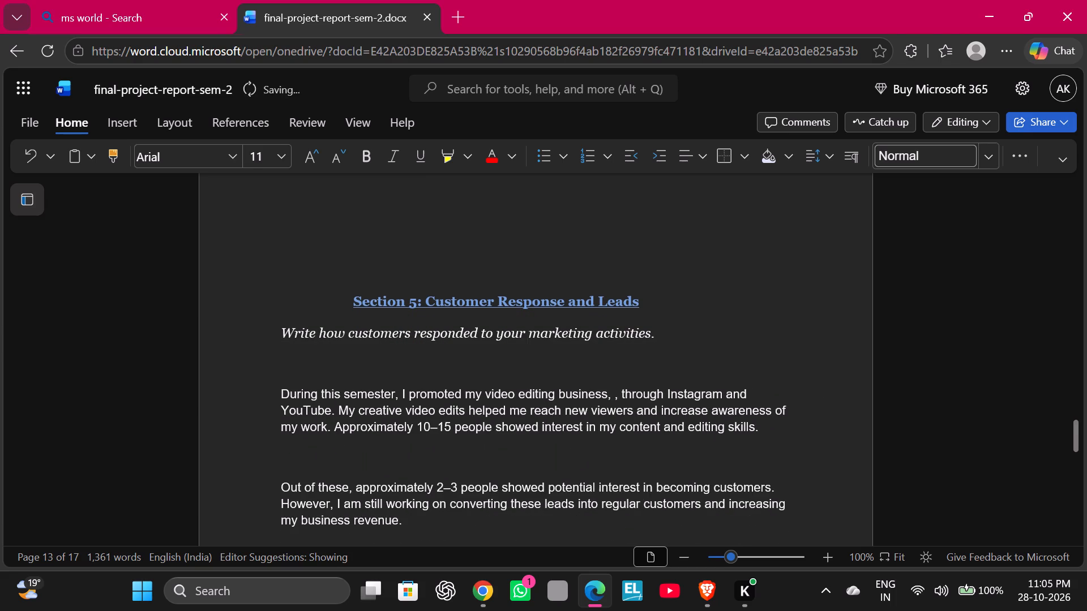
key(ctrl+v)
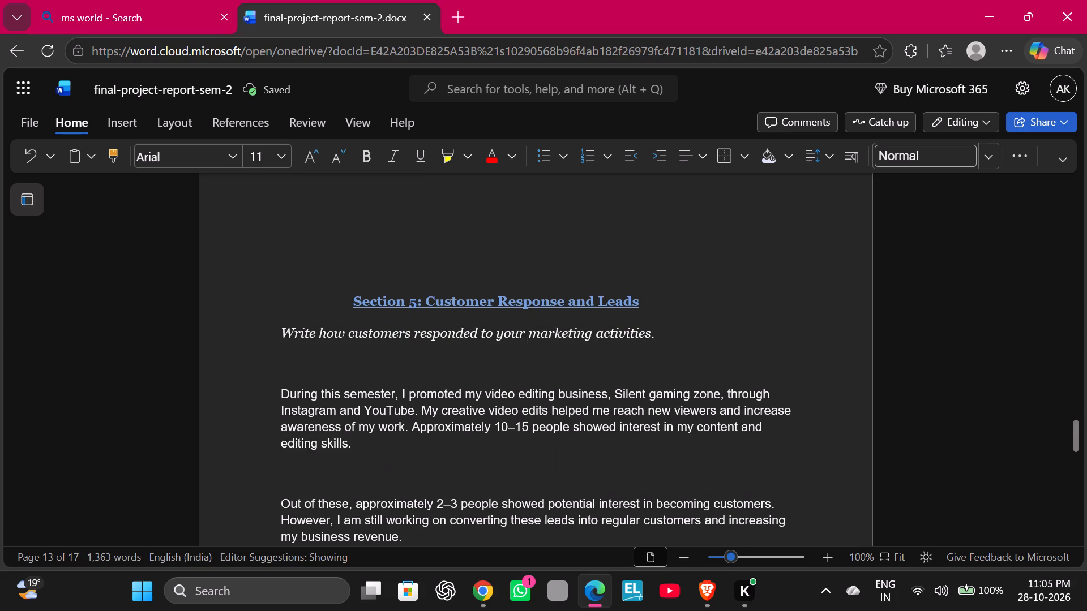
Replace the old business name "editor_7" in the first paragraph of "Section 6: Revenue After Marketing Activities".
scroll(629, 453, down, 2)
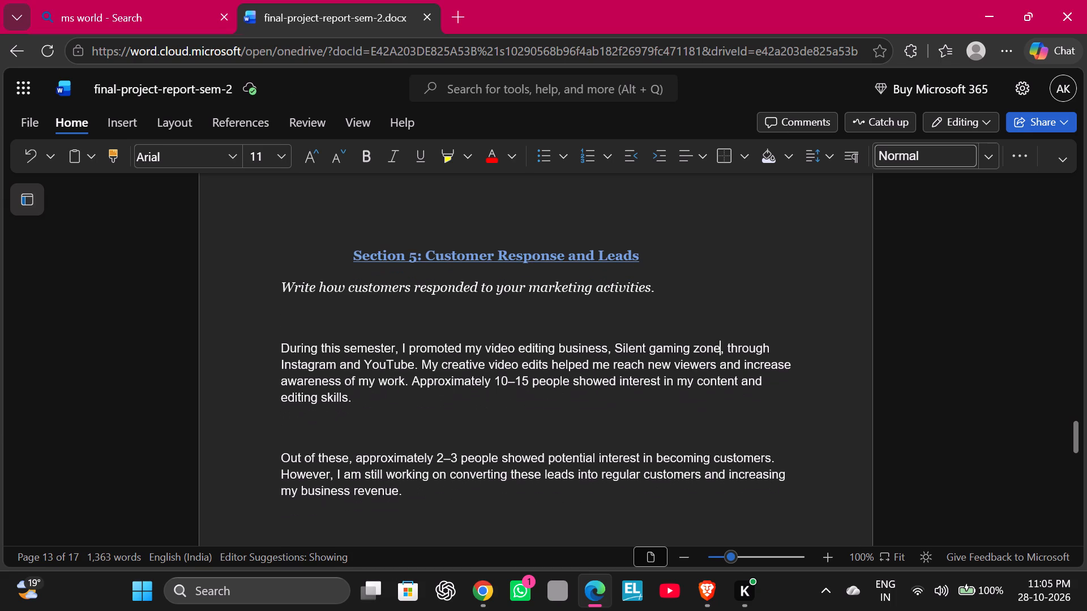
scroll(629, 453, down, 3)
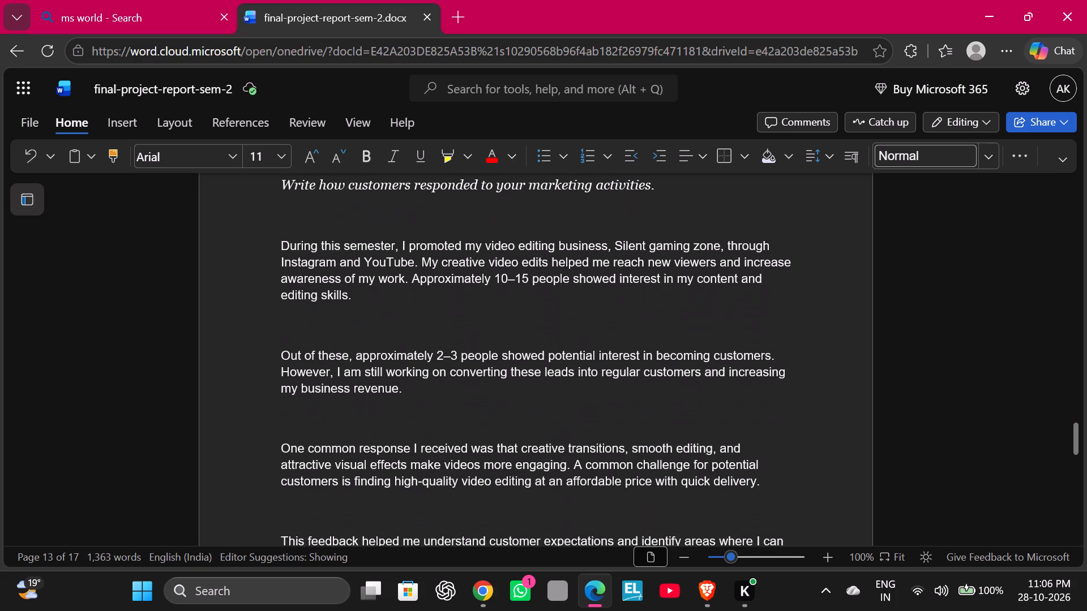
scroll(629, 453, down, 3)
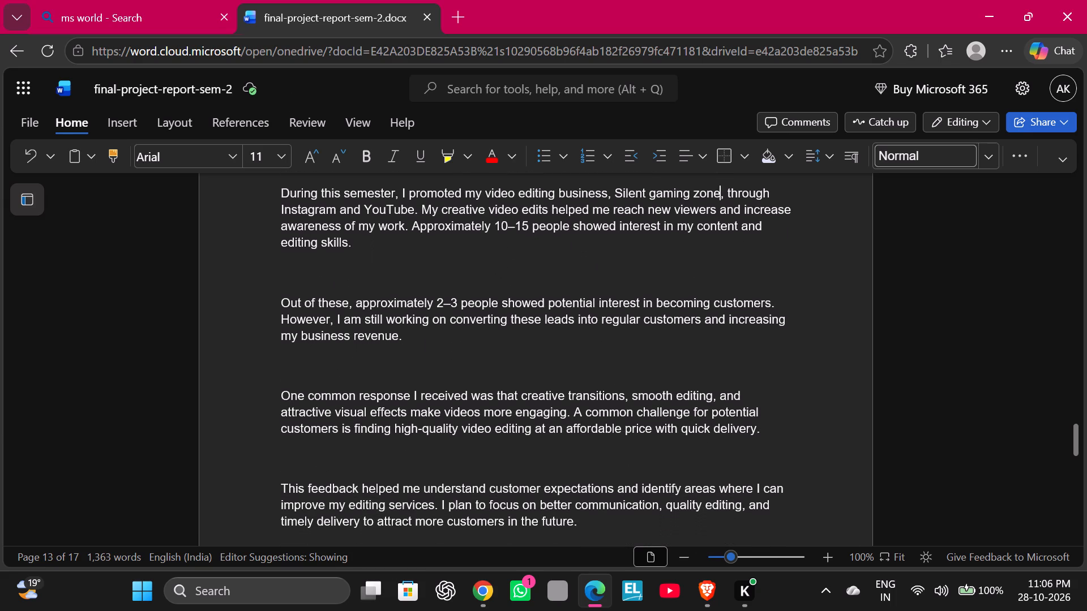
scroll(629, 453, down, 3)
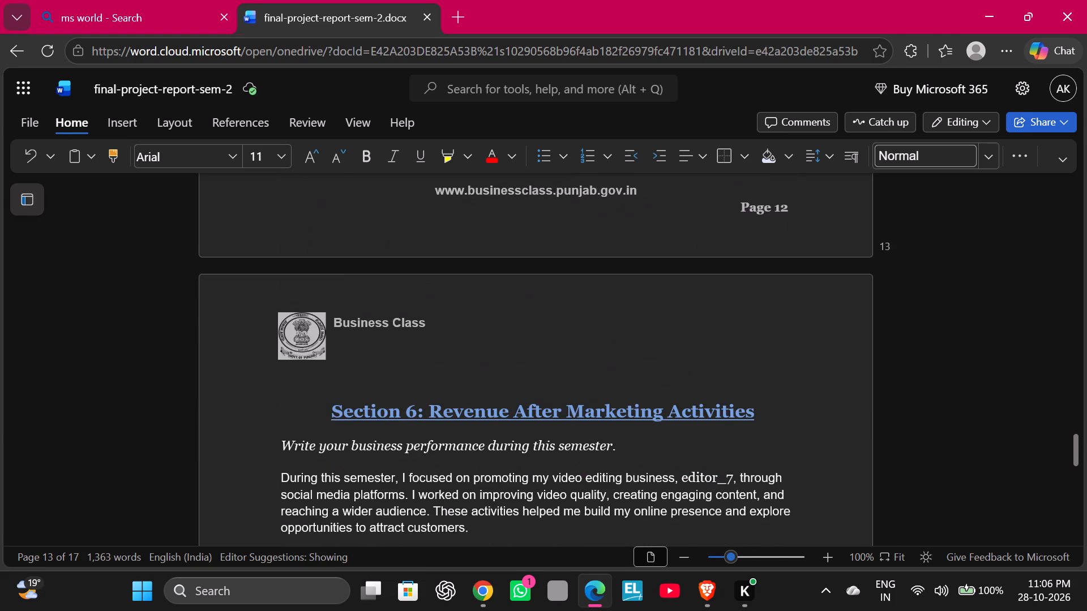
scroll(629, 453, down, 1)
drag(683, 428, 738, 428)
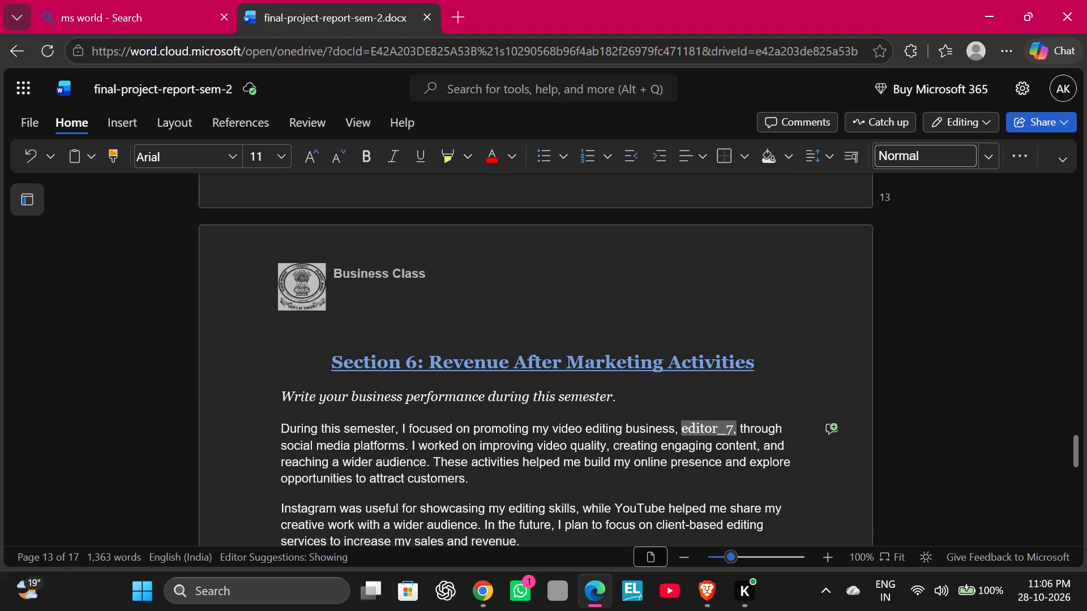
Replace the old business name in the first paragraph of "Section 6: Revenue After Marketing Activities" with "Silent gaming zone".
drag(738, 428, 733, 431)
key(BackSpace)
key(ctrl+v)
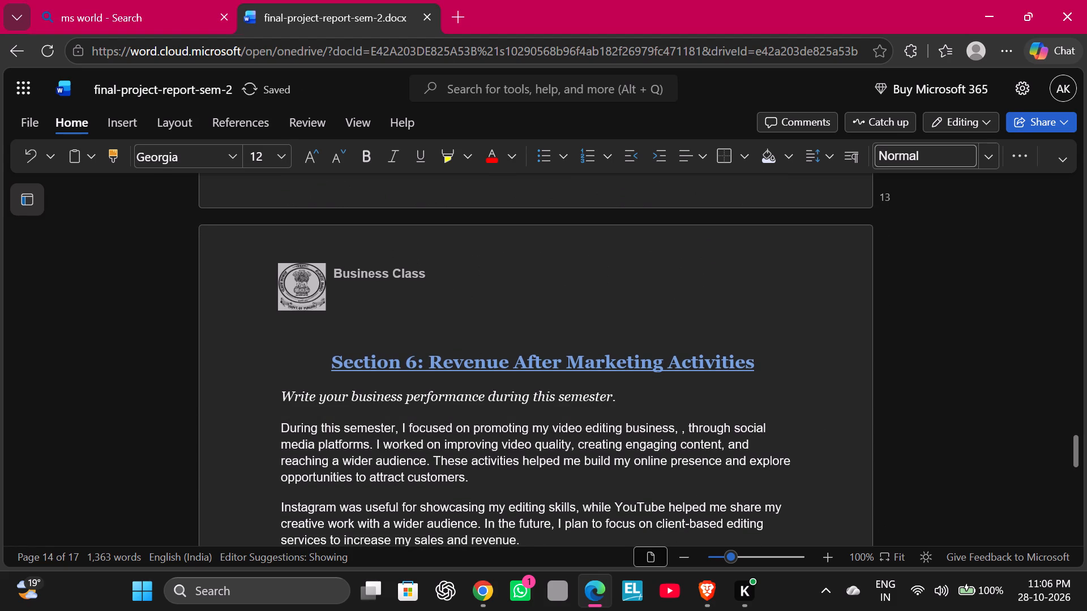
click(710, 484)
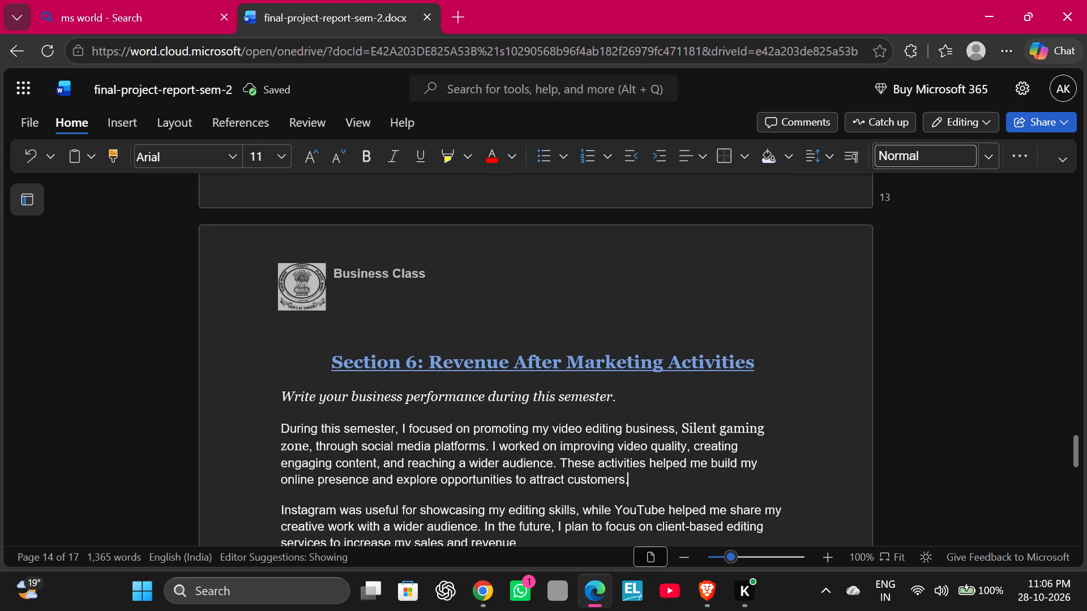
Review the sales tables in Section 6 and all of Section 7 for remaining mentions of the old business name.
scroll(555, 529, down, 1)
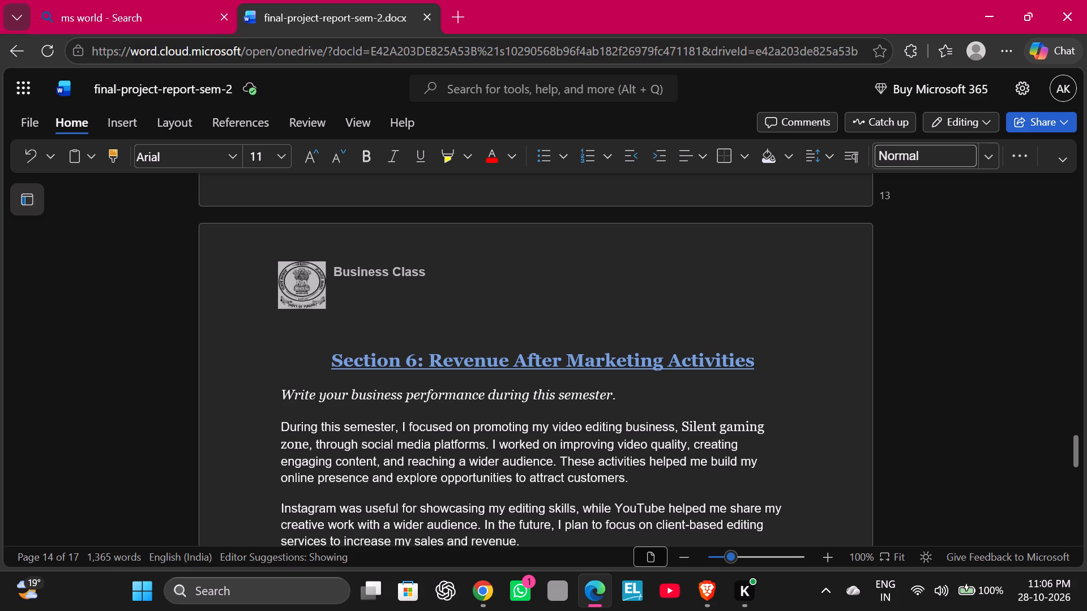
scroll(555, 529, down, 2)
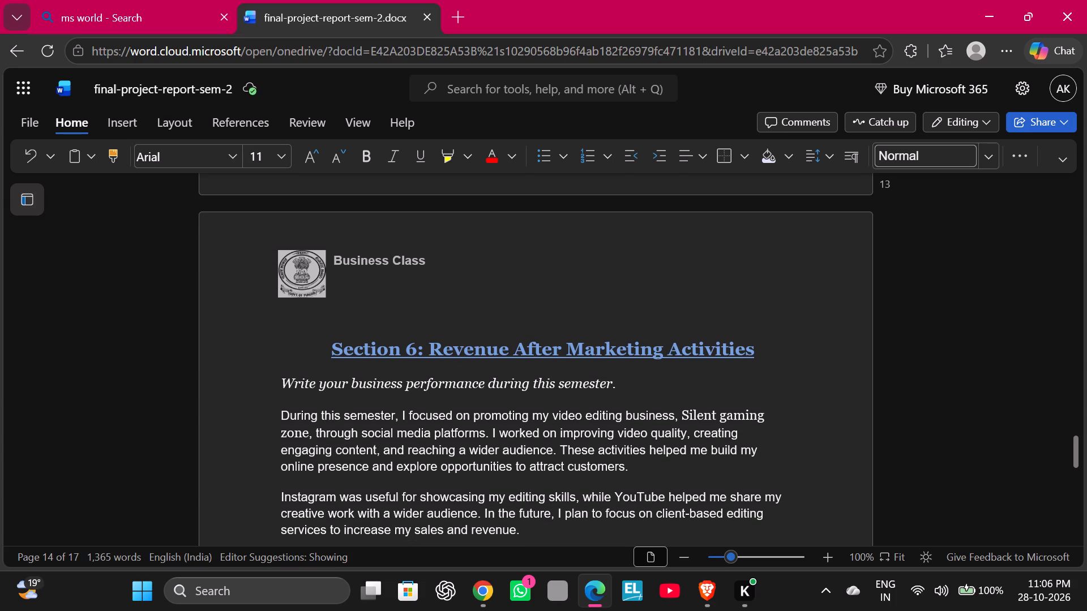
scroll(555, 529, down, 1)
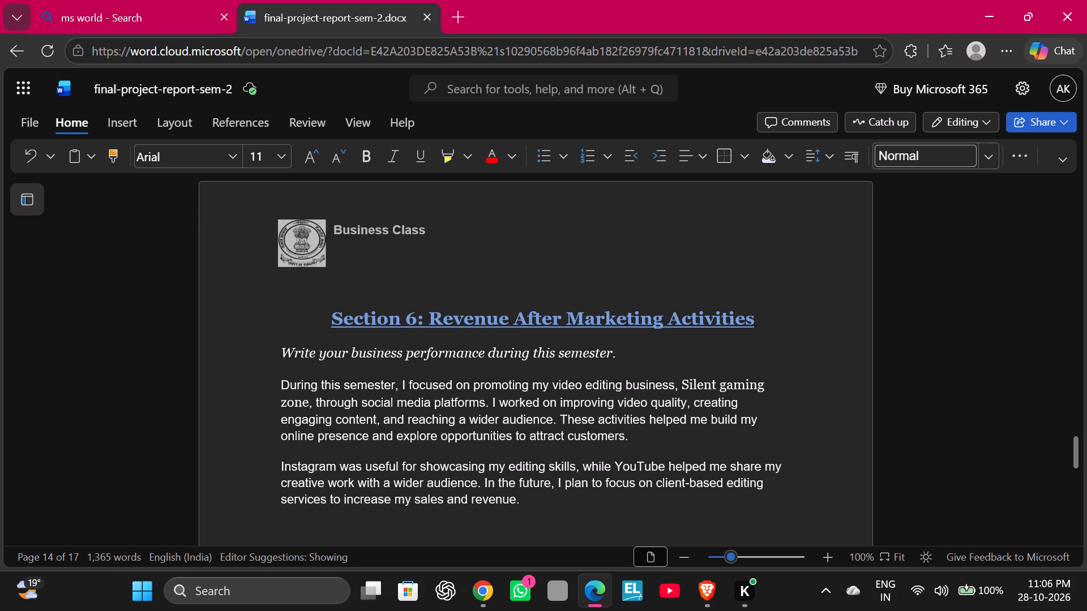
scroll(623, 501, down, 3)
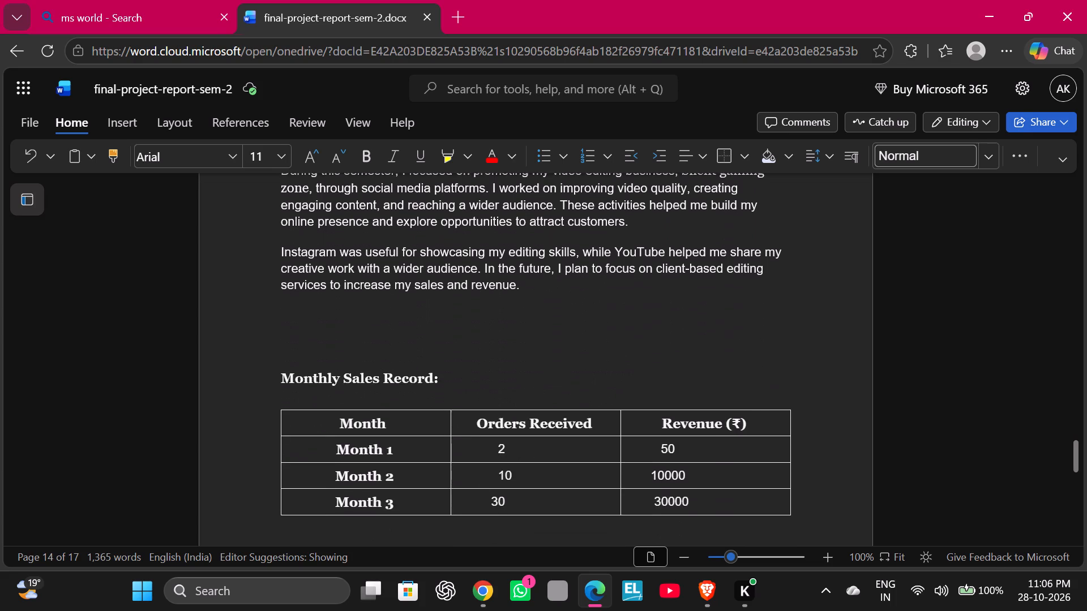
scroll(623, 501, down, 3)
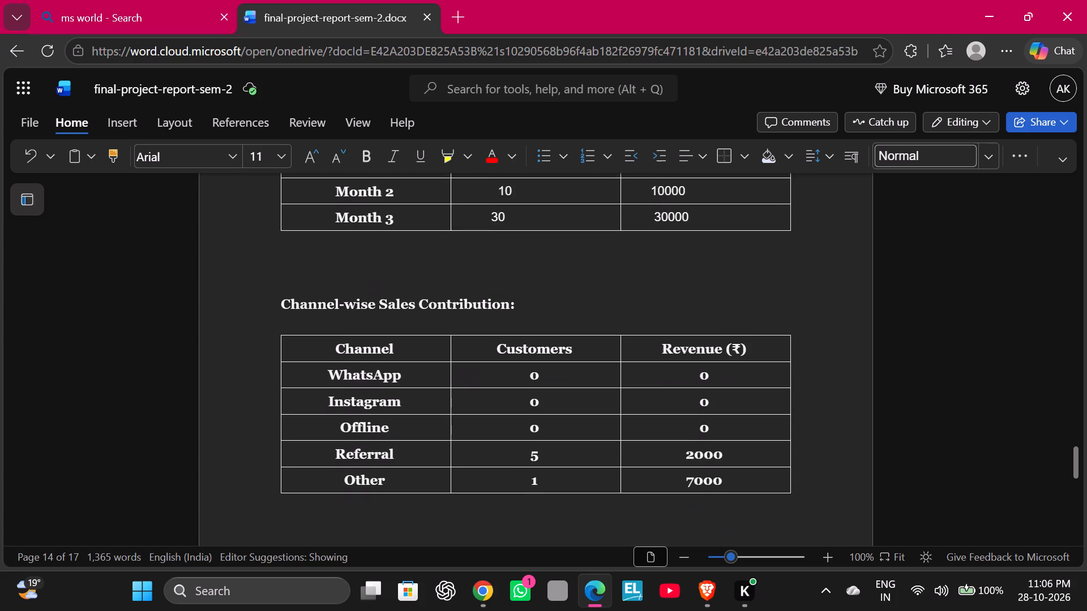
scroll(623, 501, down, 3)
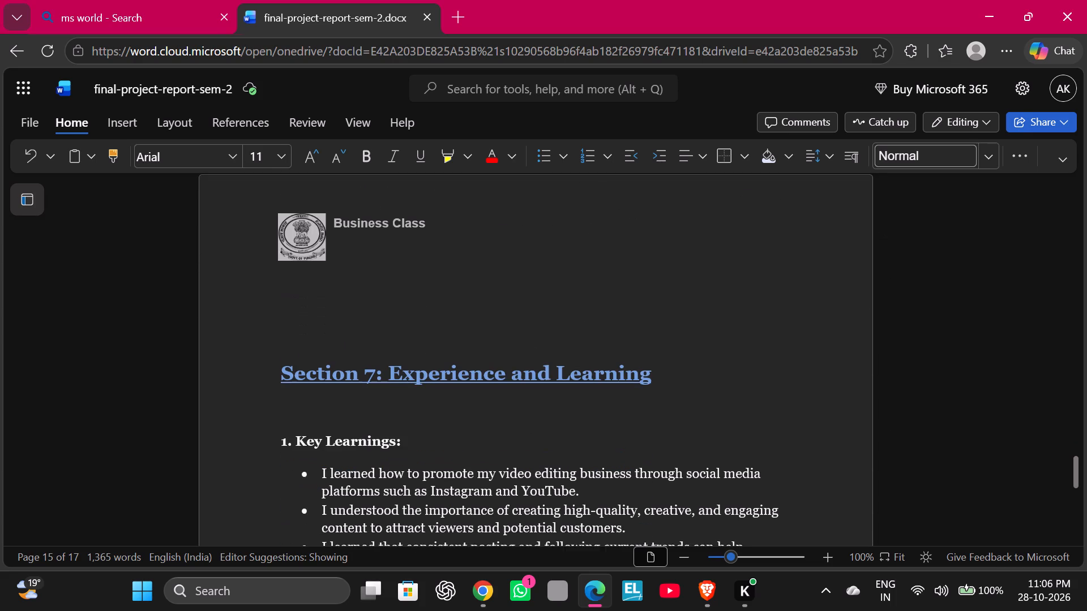
scroll(623, 501, down, 2)
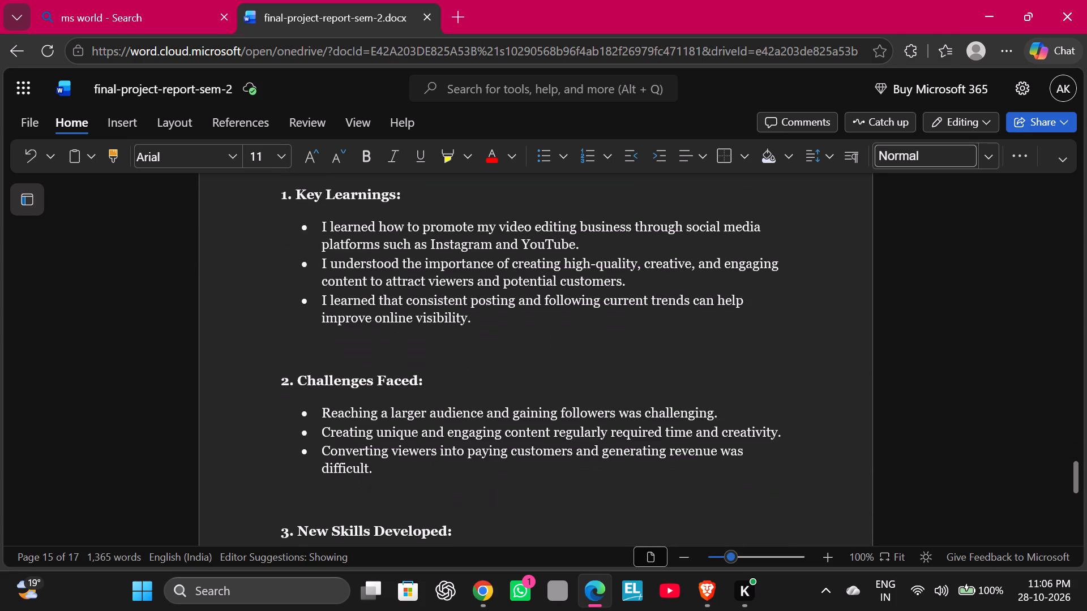
scroll(623, 501, down, 1)
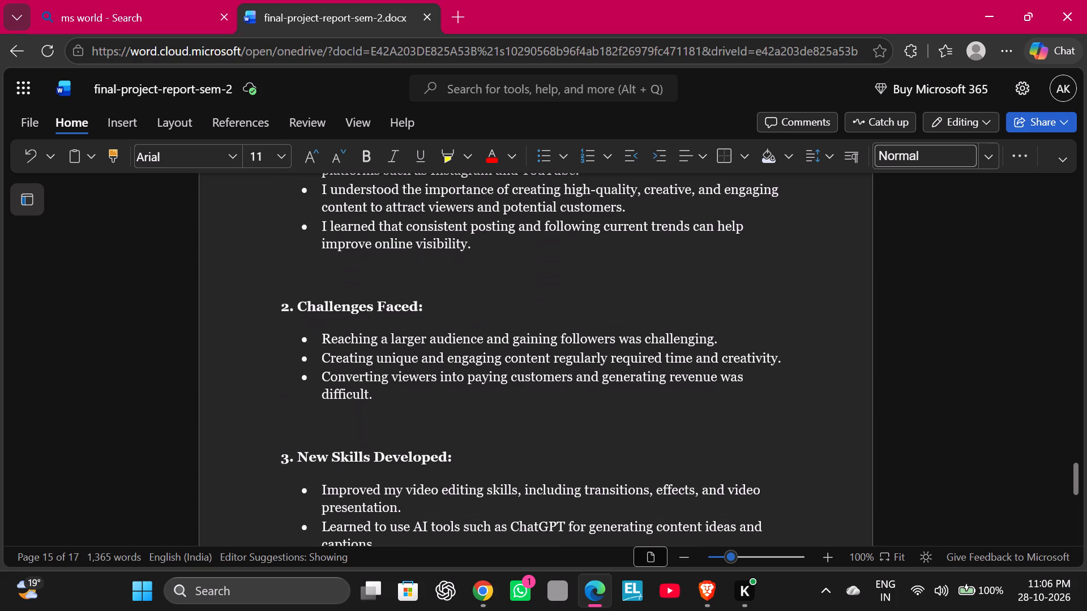
scroll(623, 501, down, 3)
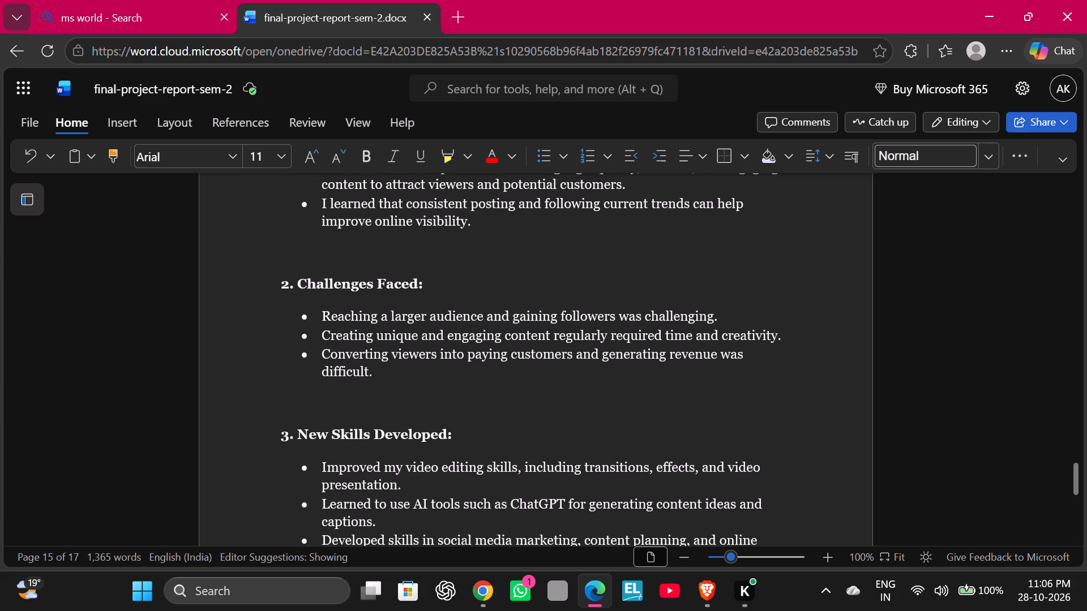
scroll(623, 501, down, 1)
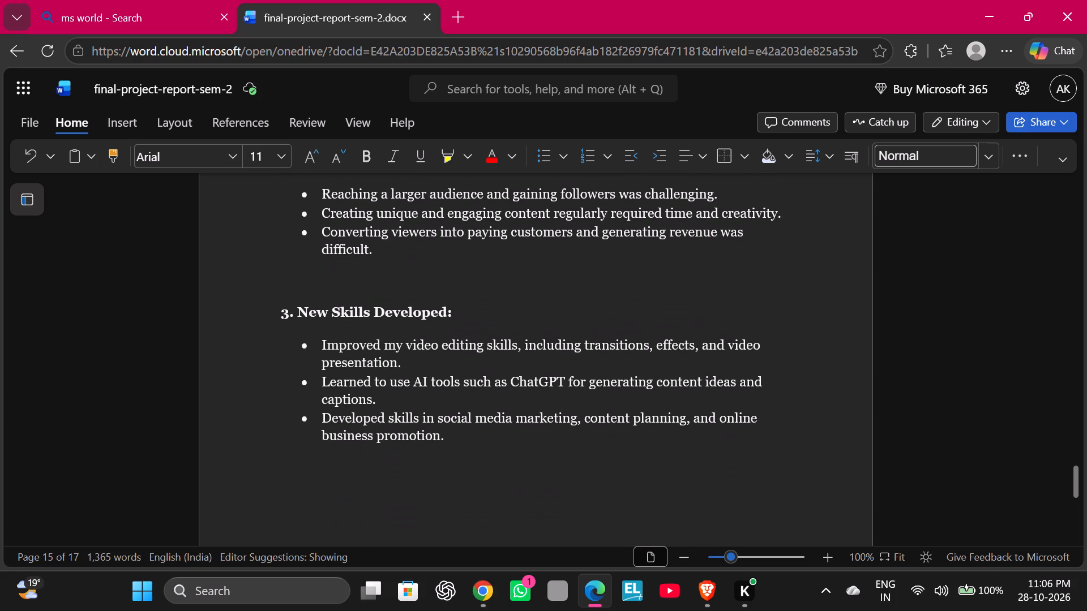
scroll(623, 501, down, 2)
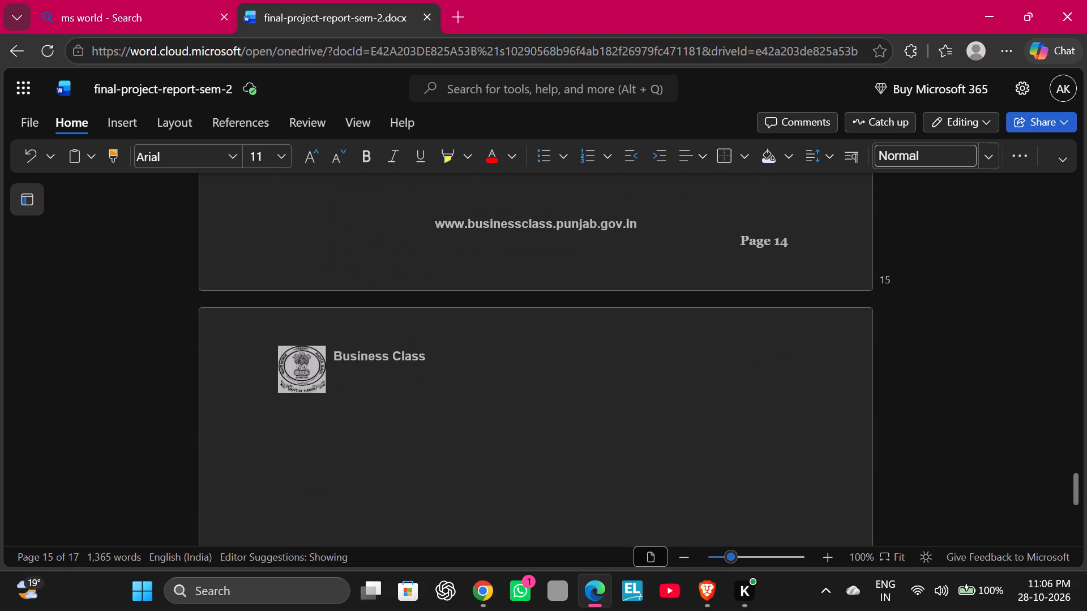
Review Section 8, the marketing plan for next semester, for remaining mentions of the old business name.
scroll(623, 501, down, 3)
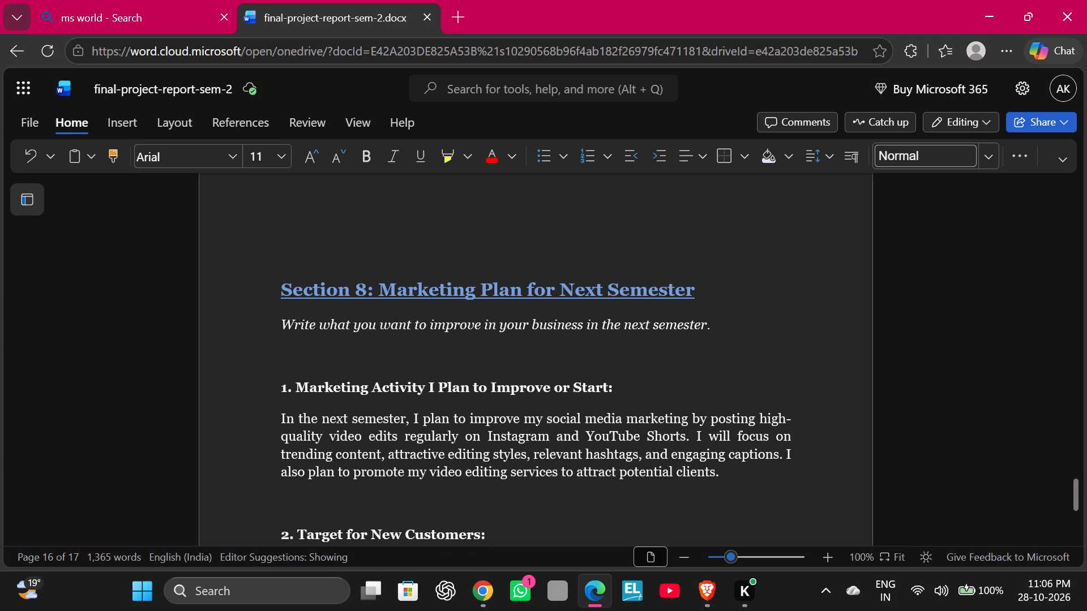
scroll(623, 501, down, 2)
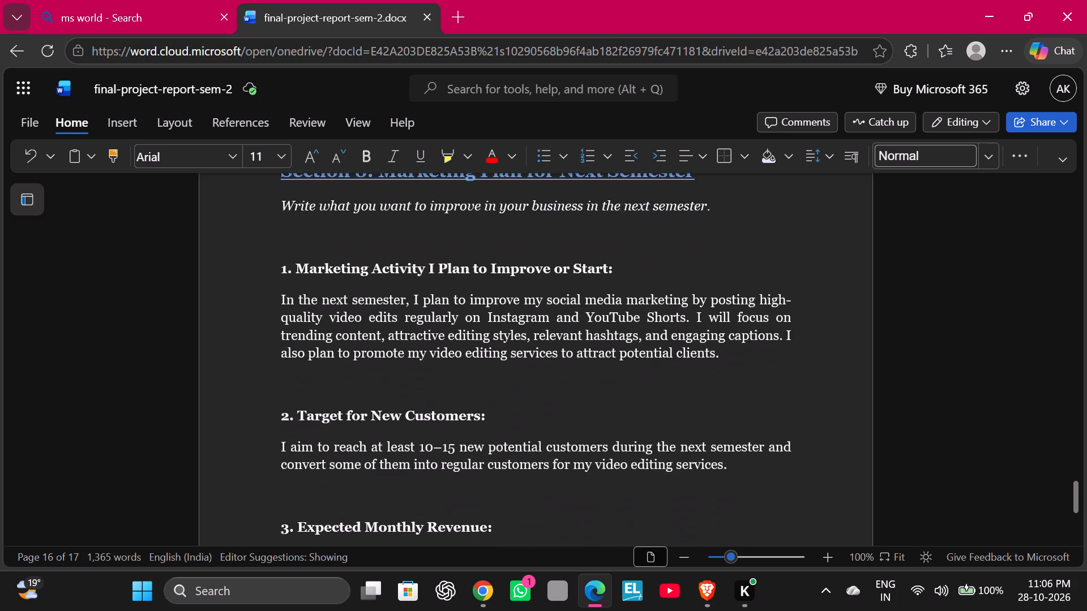
scroll(623, 501, down, 2)
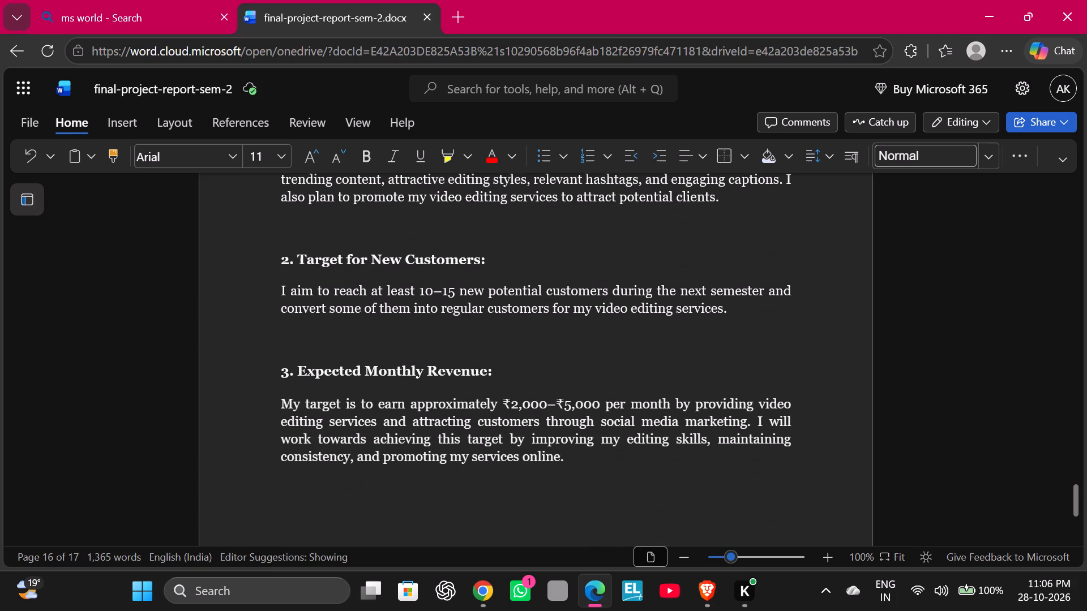
scroll(623, 501, down, 2)
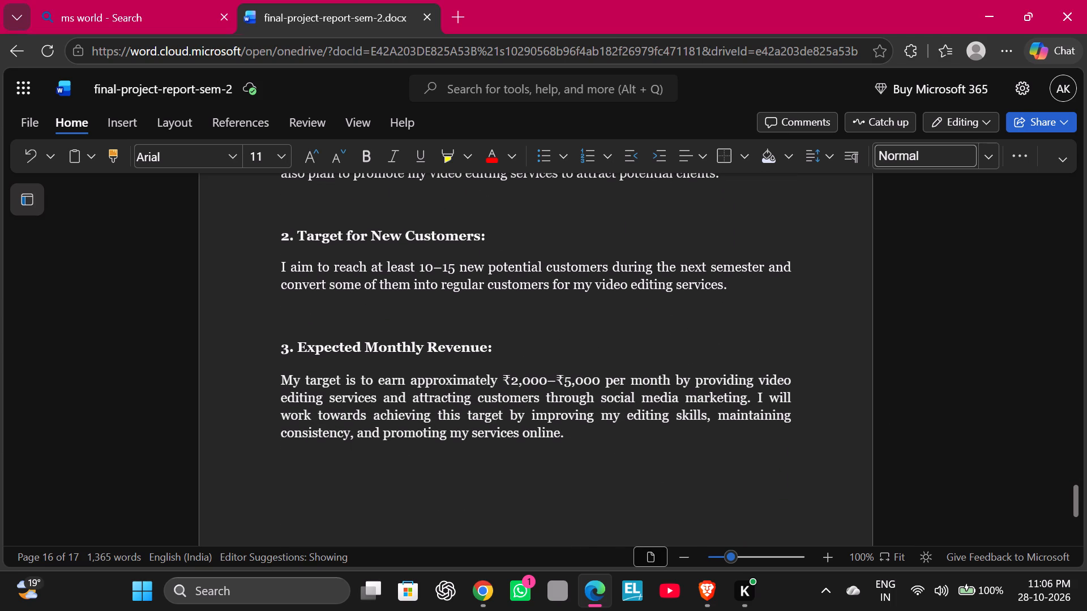
scroll(623, 501, down, 3)
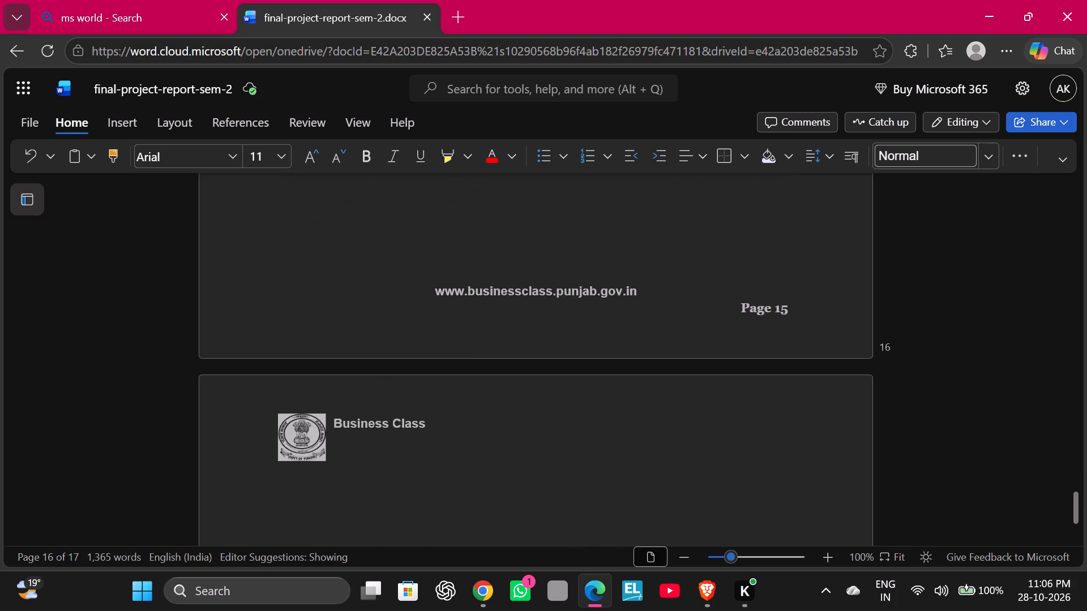
Replace the old student's name in the opening sentence of the Declaration with "Anmol".
scroll(623, 501, down, 2)
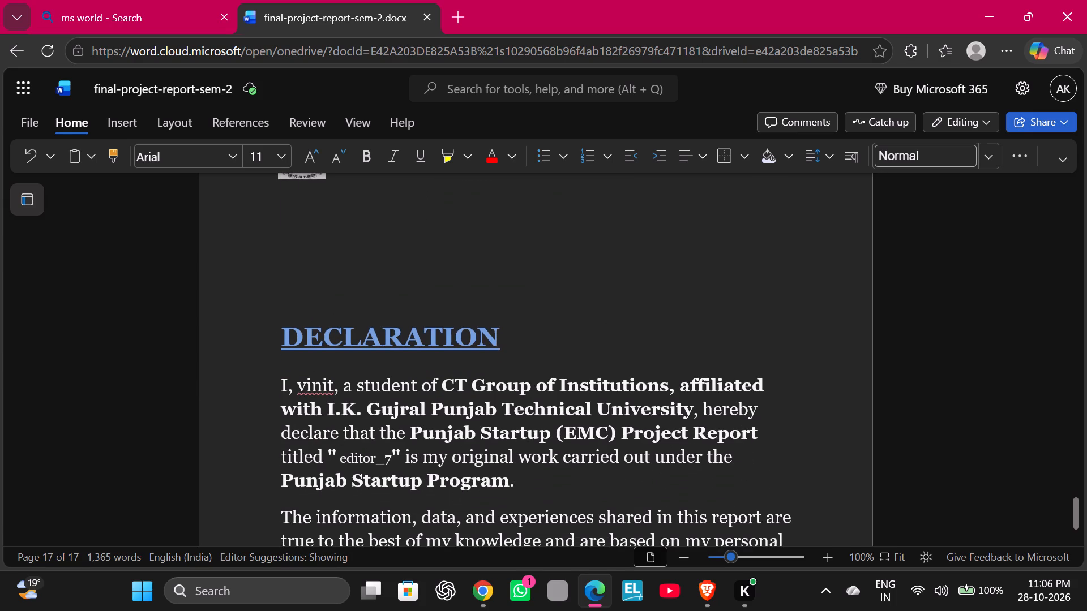
drag(297, 385, 327, 381)
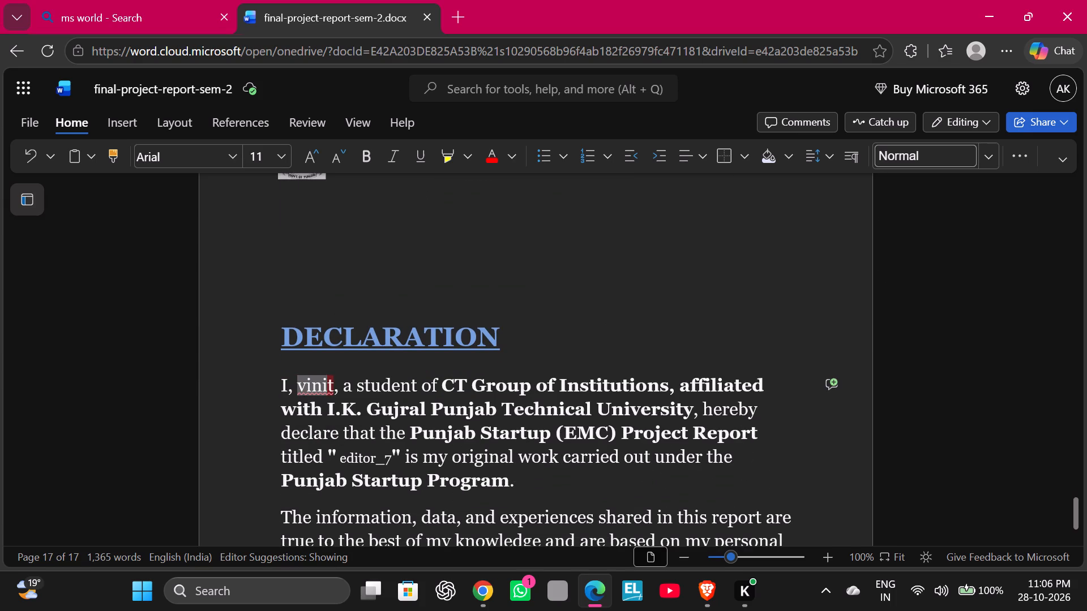
drag(327, 381, 335, 382)
key(BackSpace)
key(a)
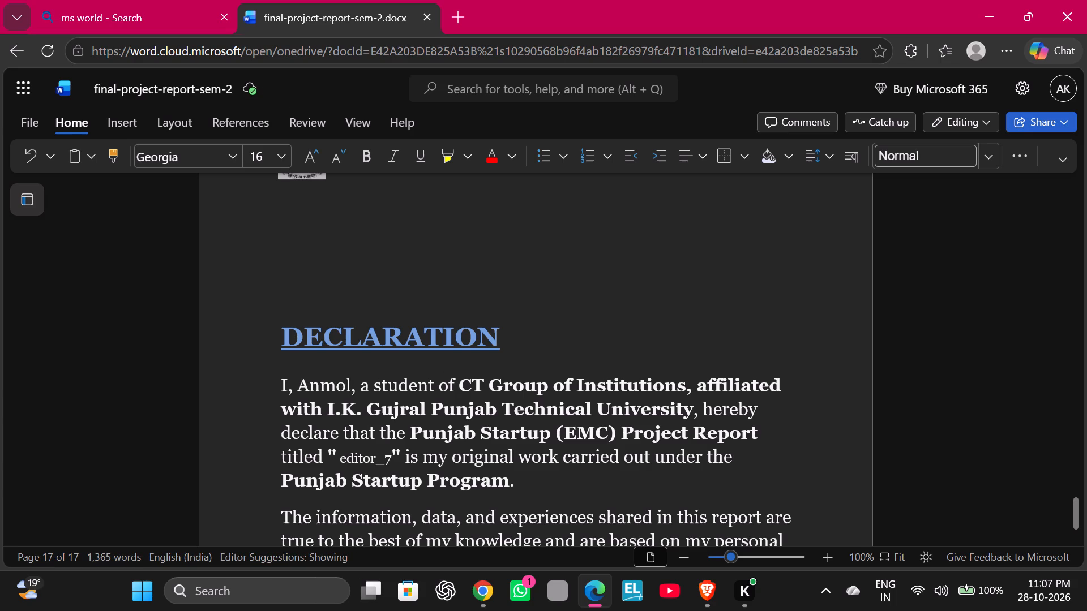
Replace the quoted project title in the Declaration's first paragraph with "Silent gaming zone".
drag(396, 463, 384, 467)
drag(384, 467, 343, 458)
key(BackSpace)
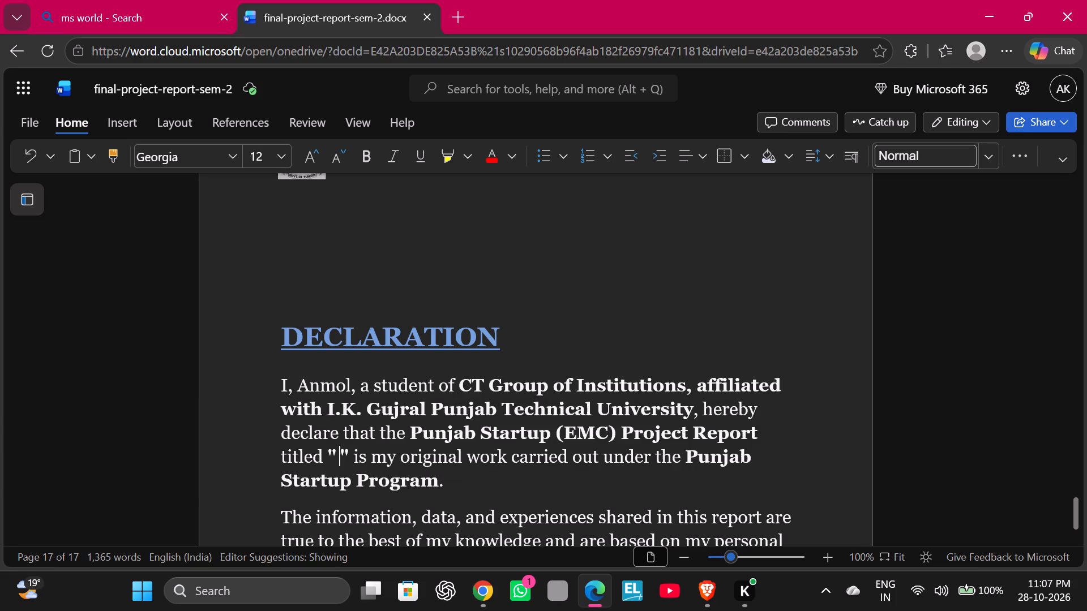
key(ctrl+v)
click(495, 476)
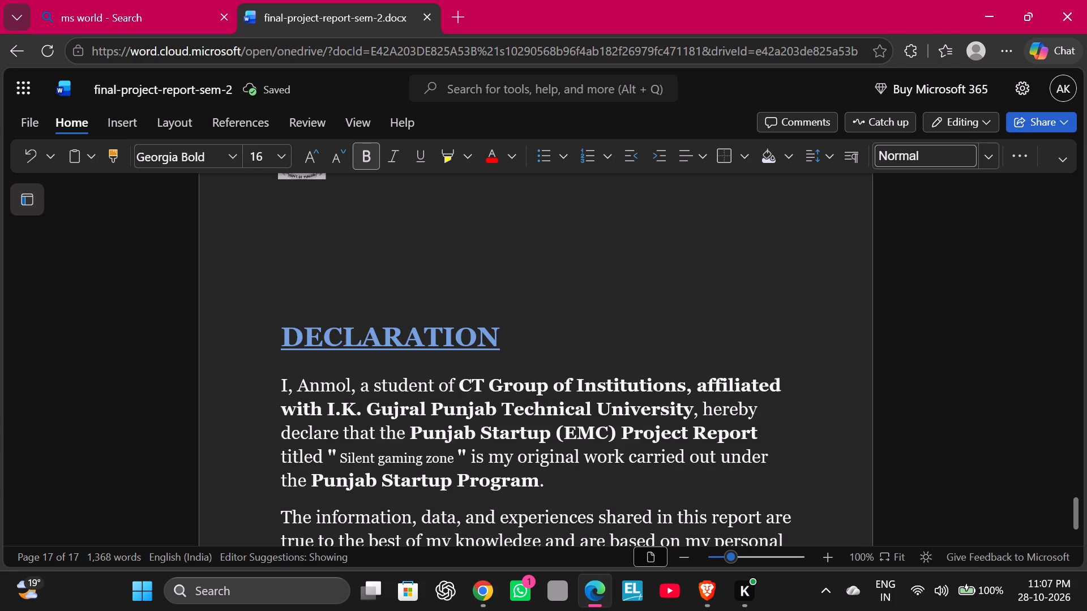
Replace the old name on the Student Name and Signature lines of the Declaration with "Anmol".
scroll(495, 476, down, 4)
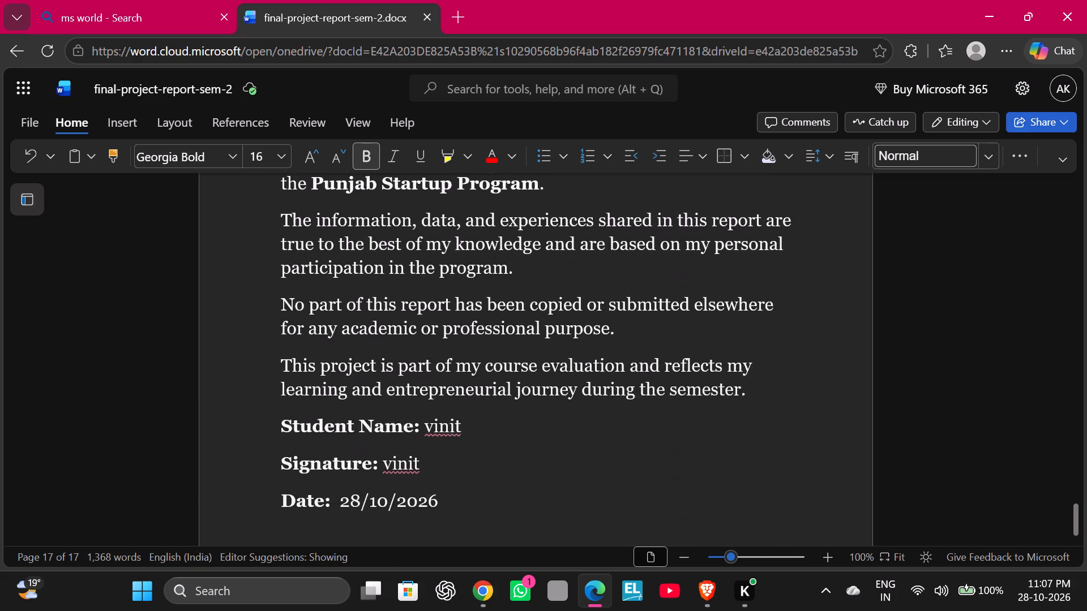
scroll(503, 448, down, 1)
drag(428, 311, 461, 309)
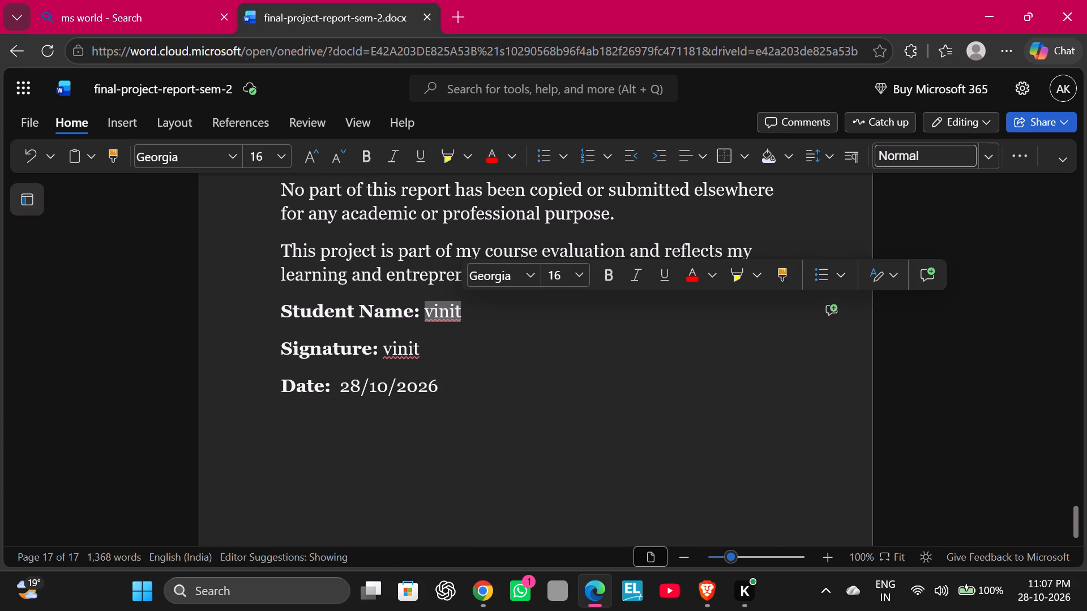
key(BackSpace)
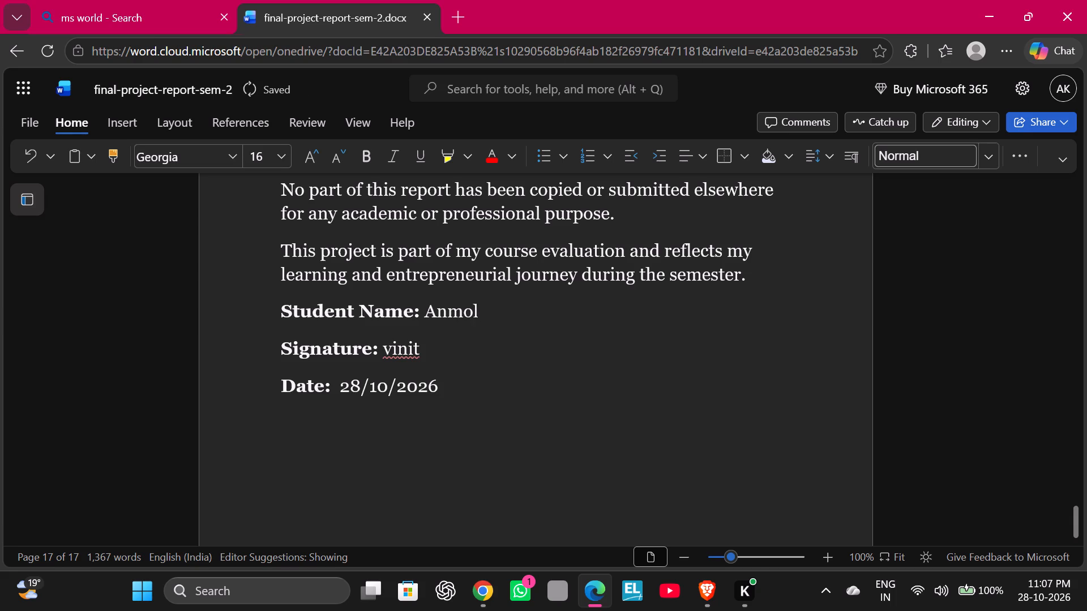
drag(390, 351, 434, 345)
key(BackSpace)
key(BackSpace)
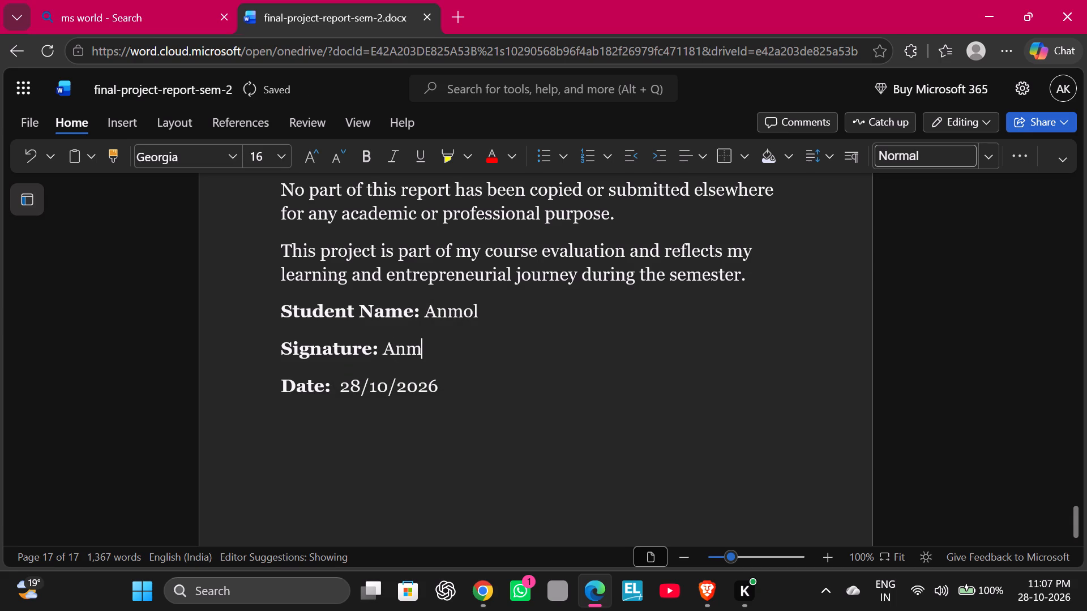
Save the edited report after checking the end of the Declaration page.
scroll(459, 408, down, 1)
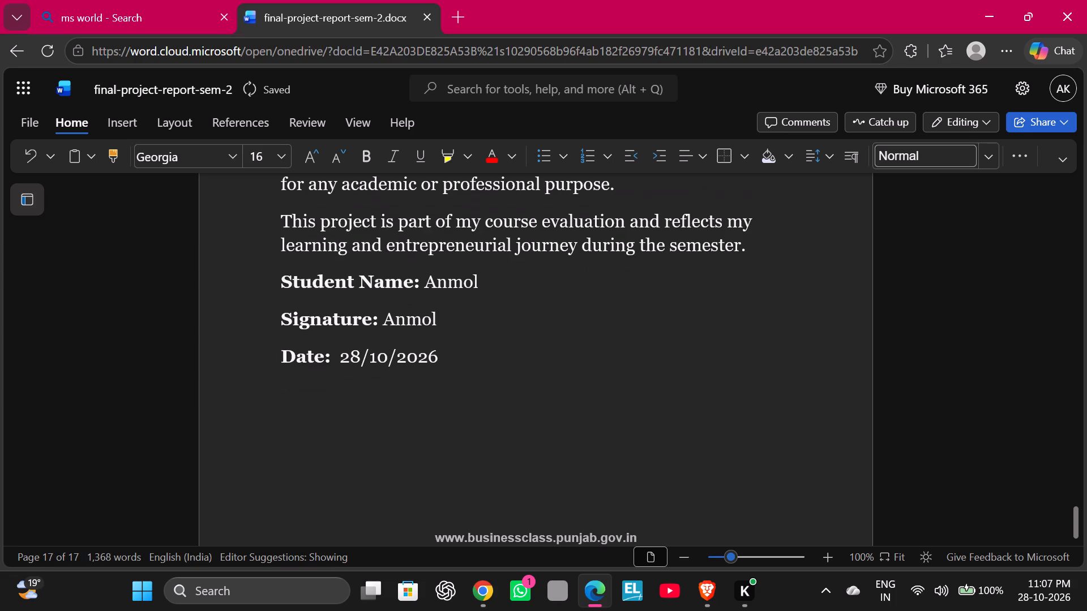
scroll(459, 408, down, 1)
key(ctrl+s)
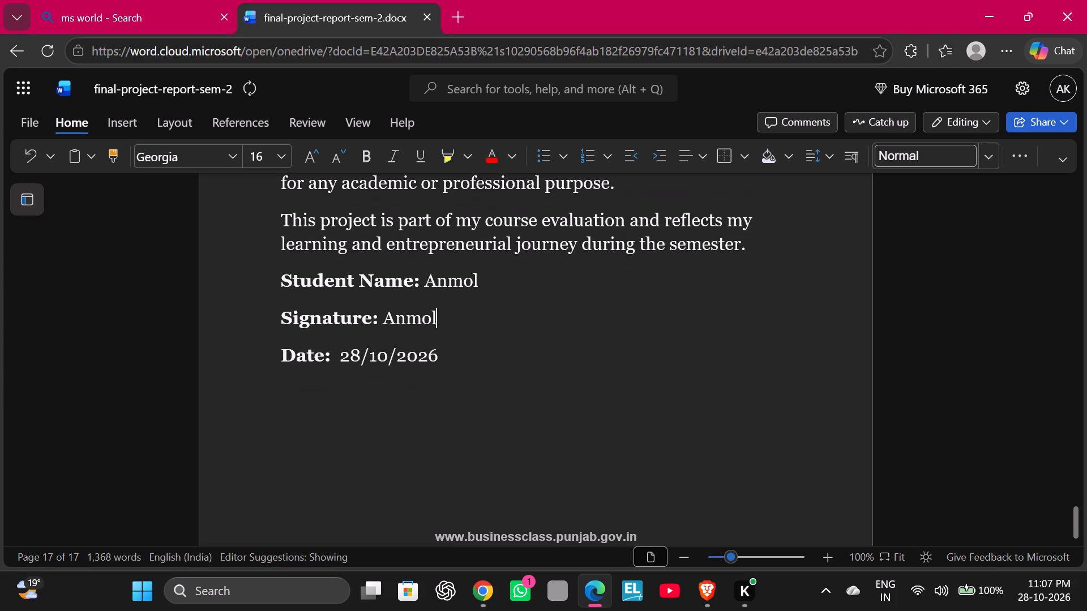
click(504, 386)
Rename the document as "Final report semester 2 . anmol".
scroll(533, 330, up, 5)
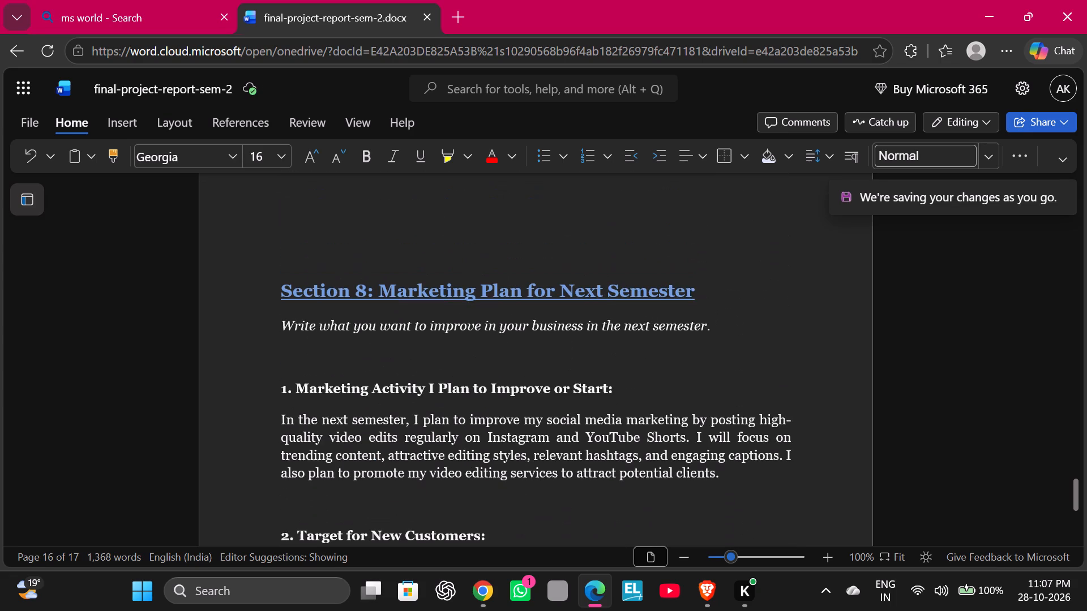
click(32, 128)
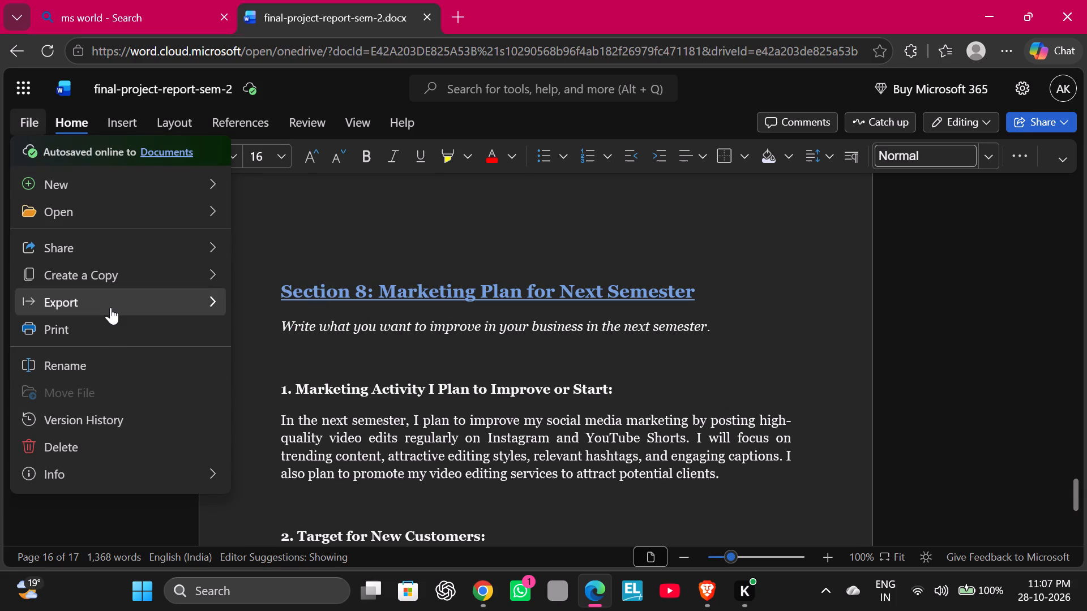
click(112, 363)
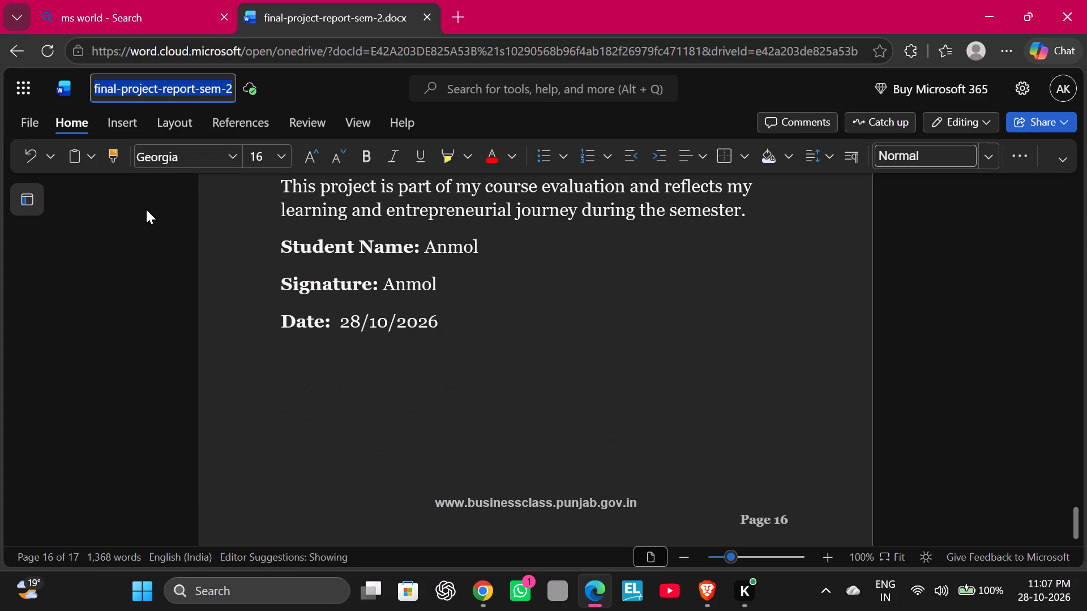
key(BackSpace)
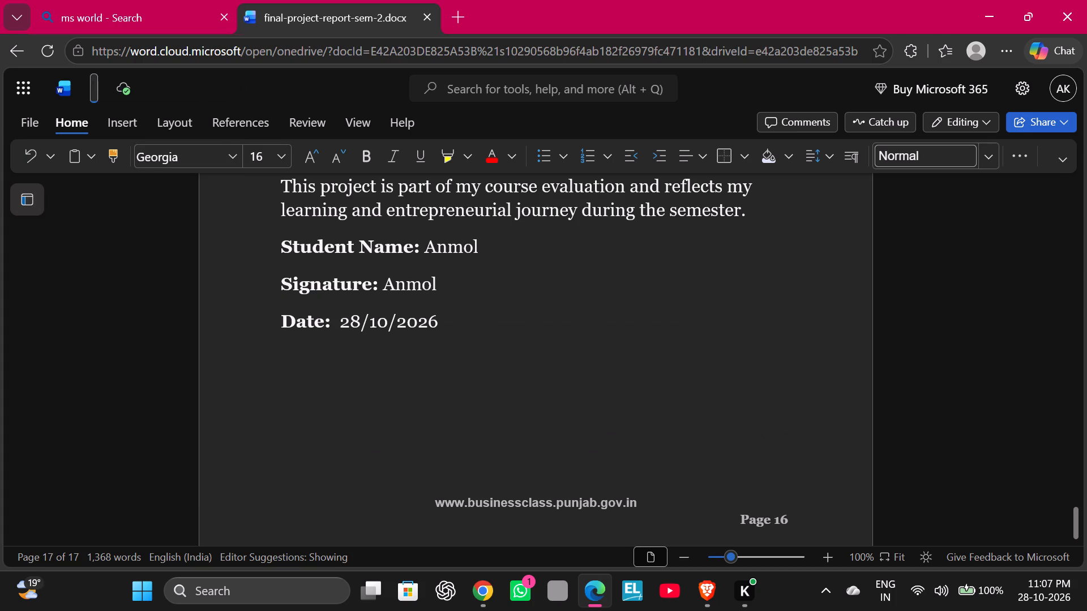
key(f)
text(inal)
key(space)
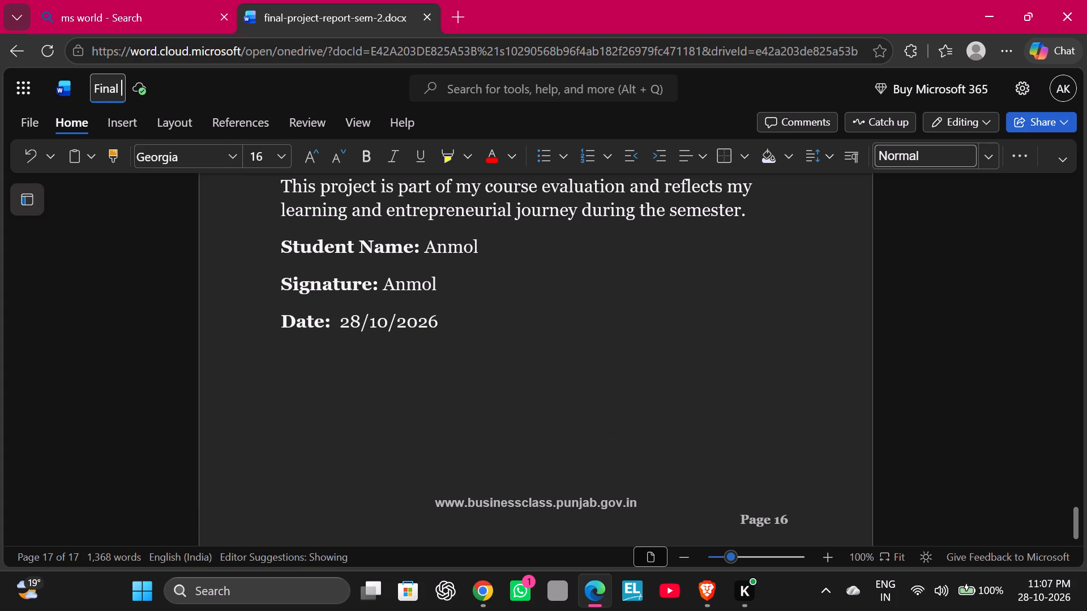
text(report)
key(space)
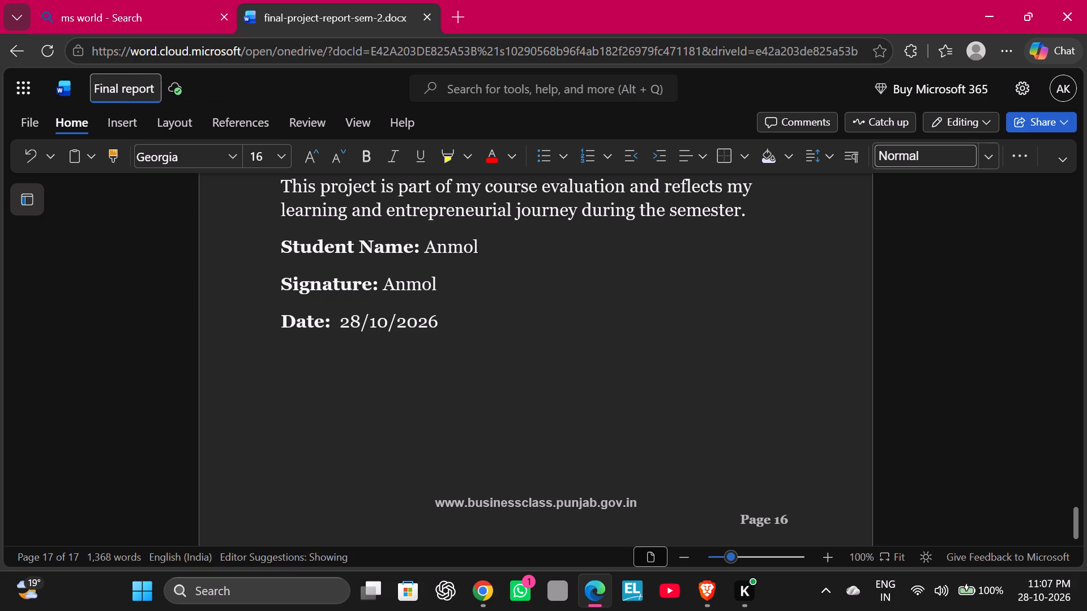
text(semester 2)
key(space)
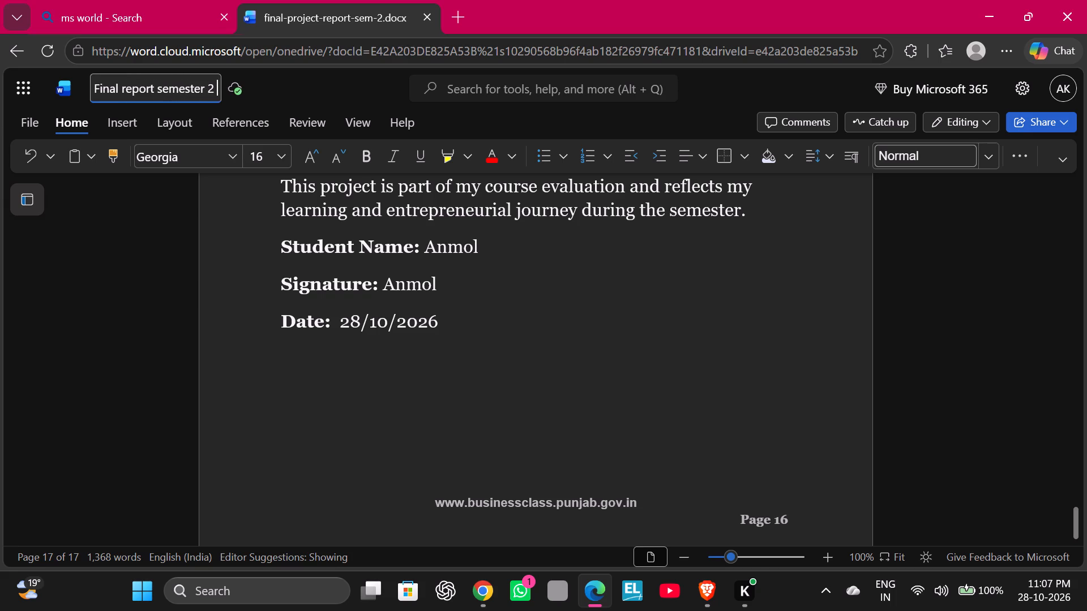
text(.)
key(space)
text(anmol)
key(Return)
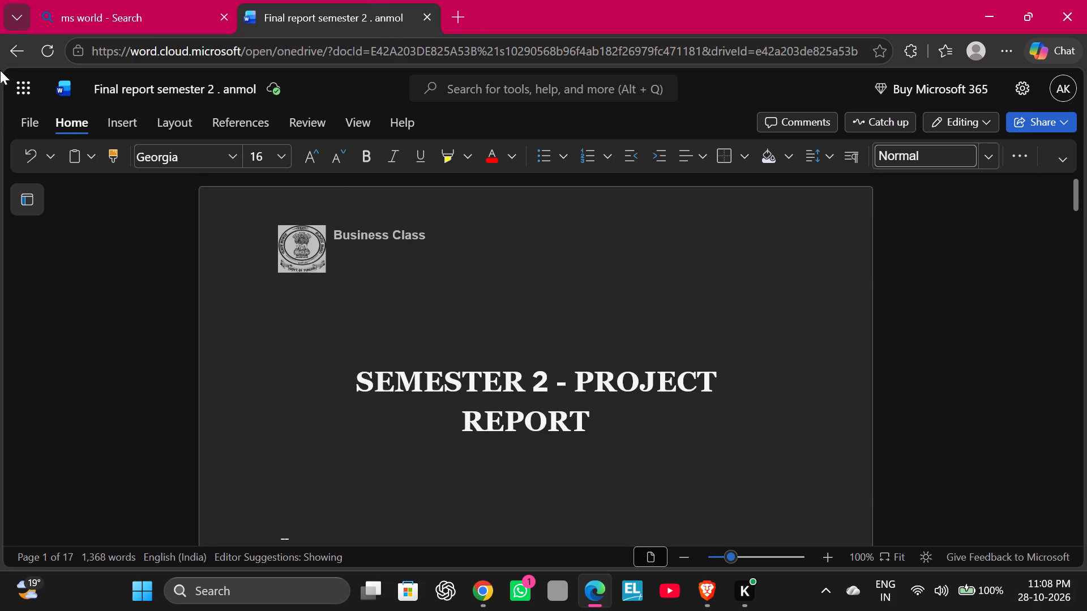
Export the report as a PDF and download it.
click(20, 118)
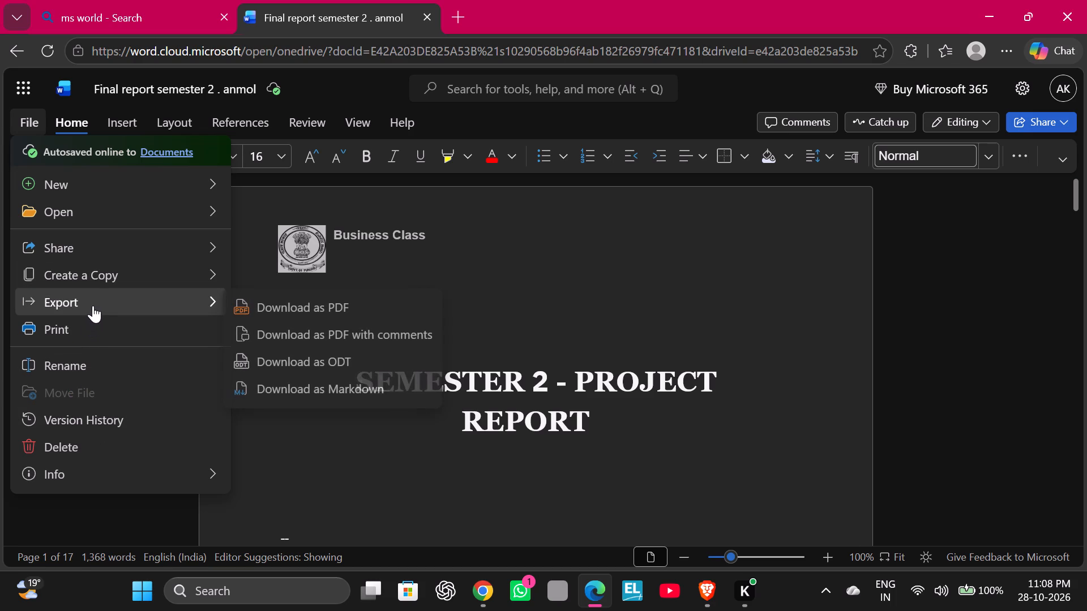
click(110, 306)
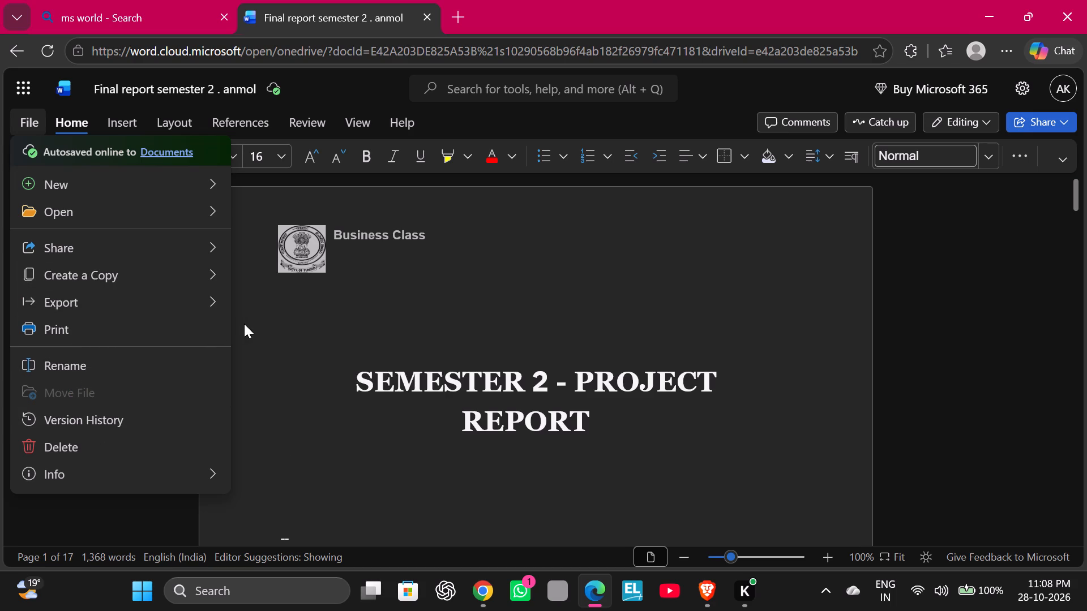
click(298, 309)
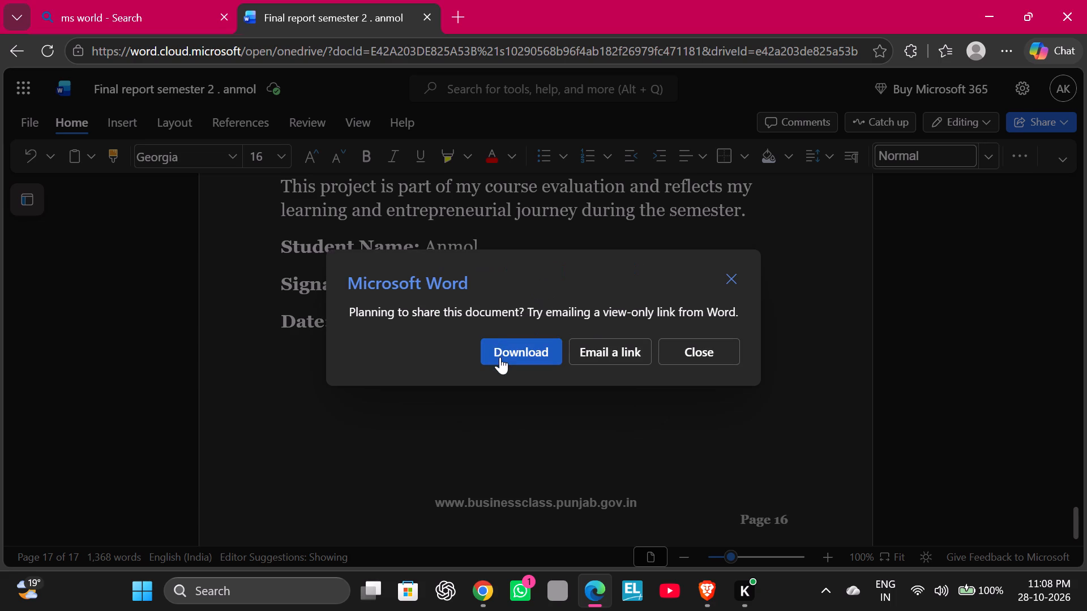
click(500, 357)
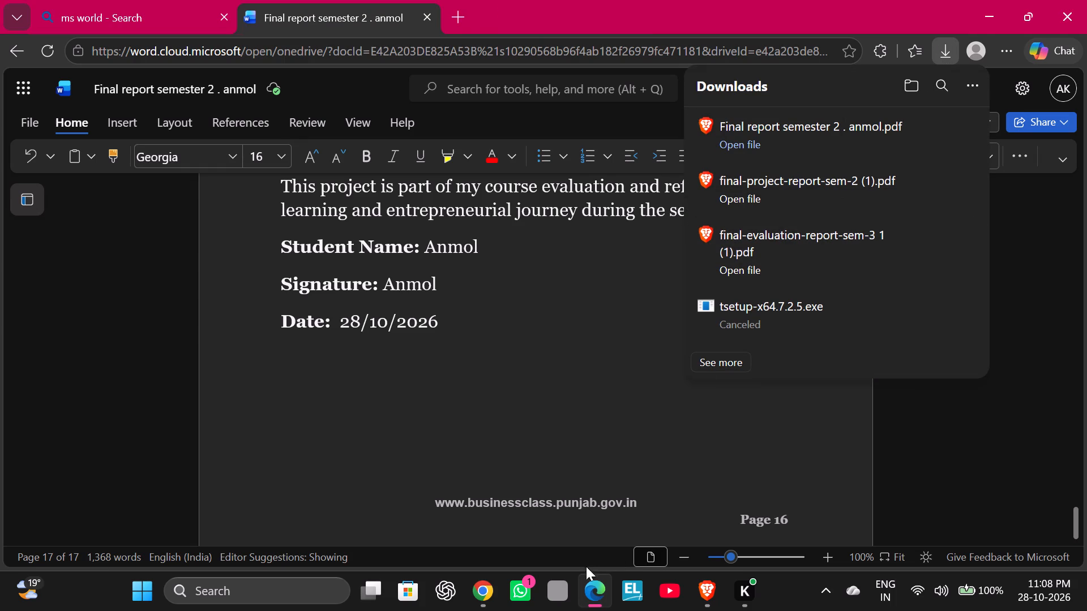
Switch to Chrome and go from the student profile back to the Business Class dashboard.
click(481, 584)
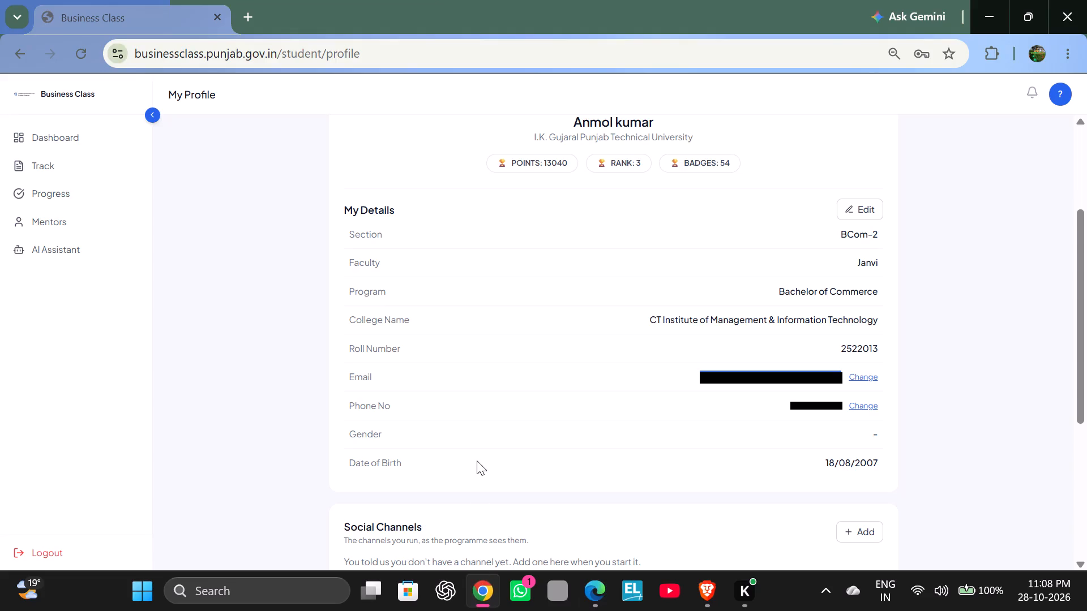
click(477, 461)
scroll(259, 145, up, 4)
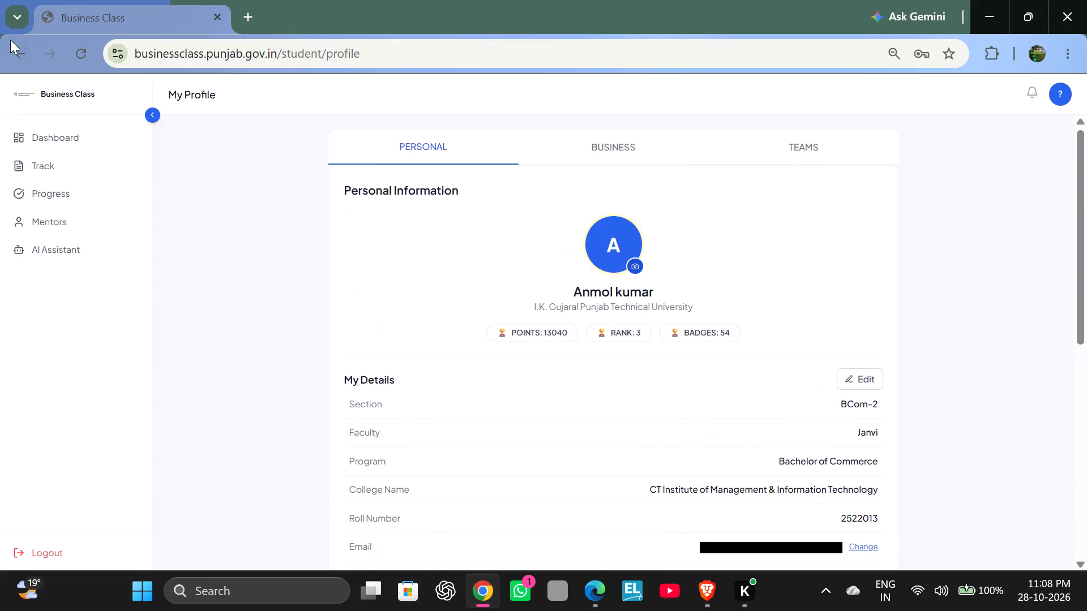
click(9, 51)
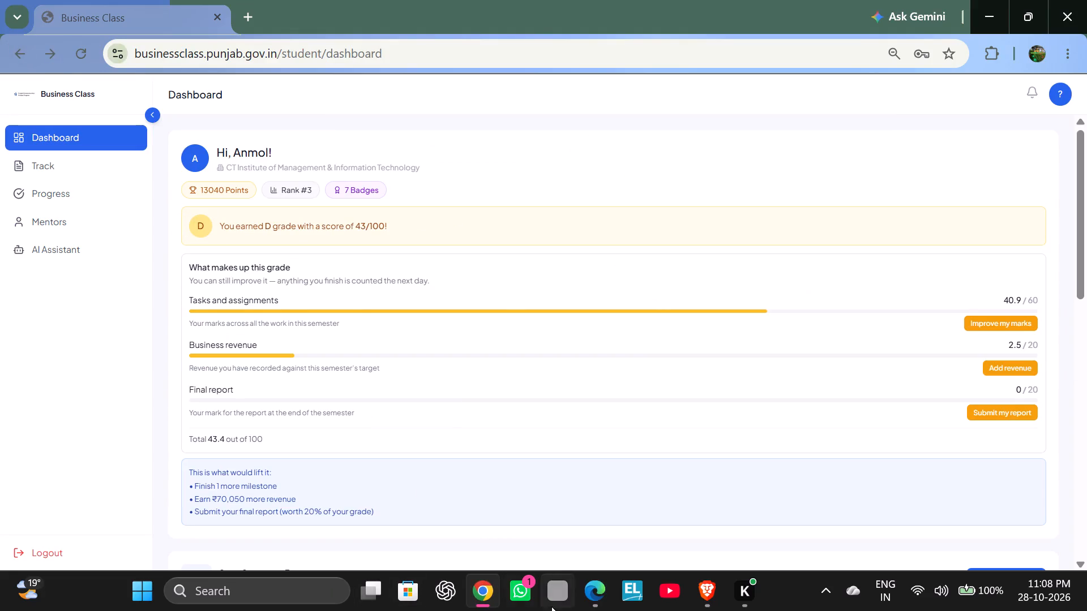
Switch to Edge and look back through the semester 2 report from its last pages to the cover page.
click(596, 592)
scroll(365, 270, up, 11)
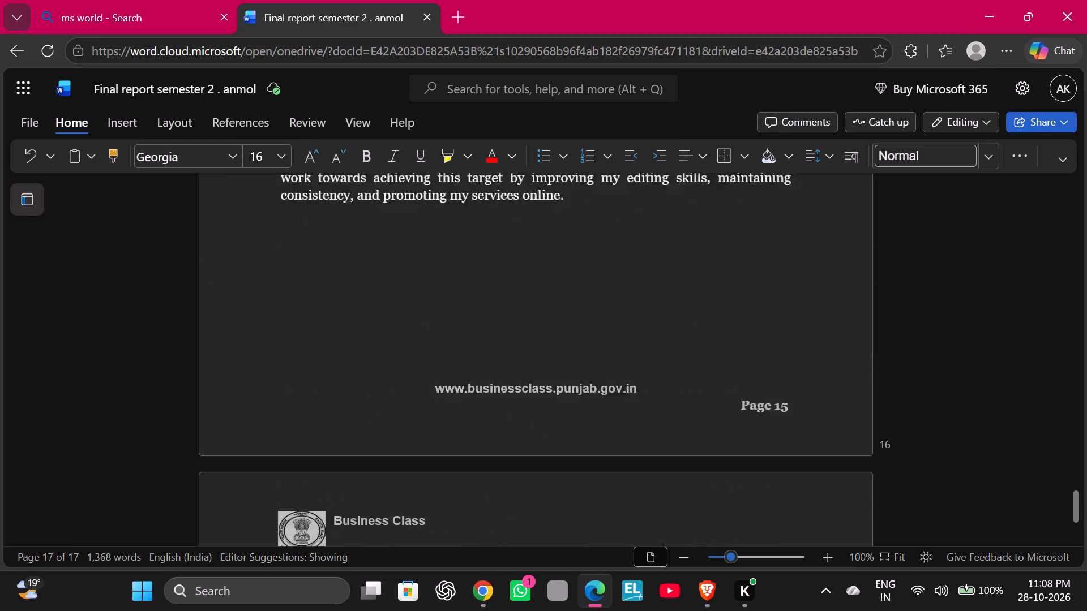
scroll(367, 275, up, 11)
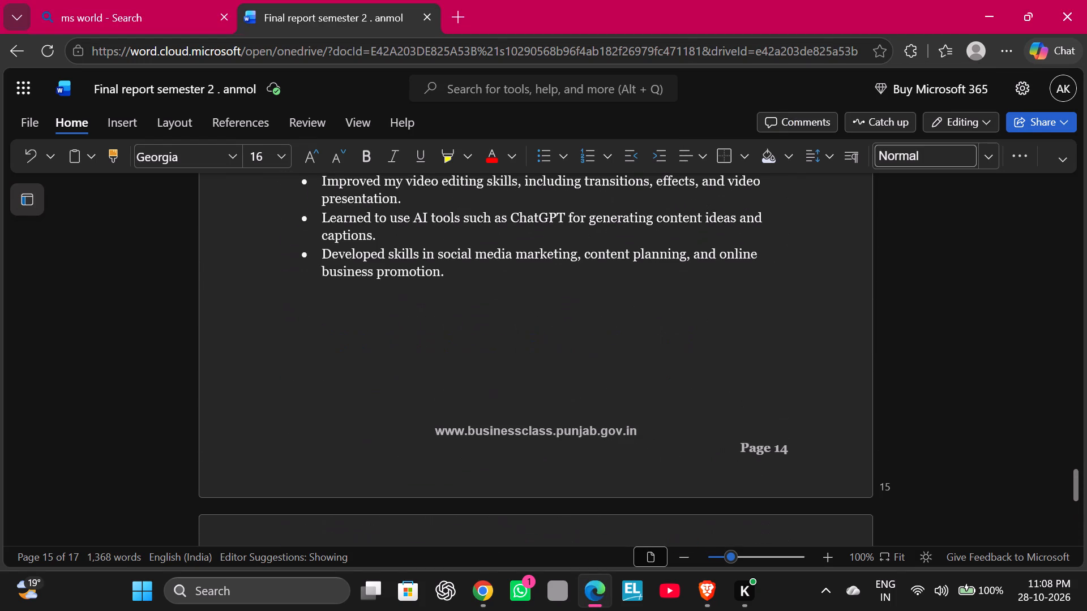
drag(1078, 484, 1086, 116)
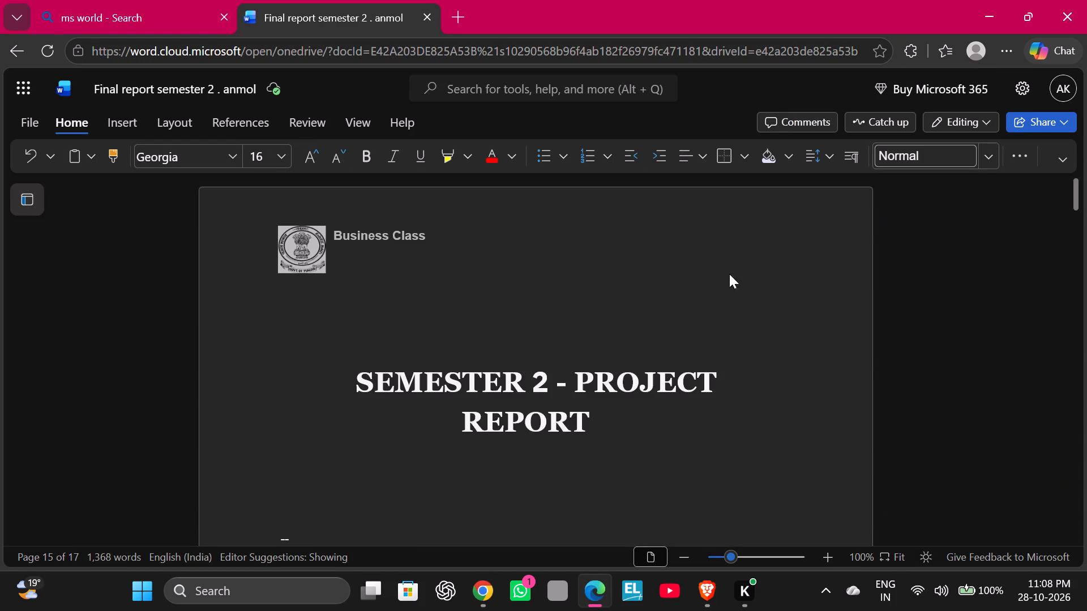
click(705, 288)
Switch to Chrome and open the Semester 2 Marketing Basics milestones in the student's track.
click(482, 588)
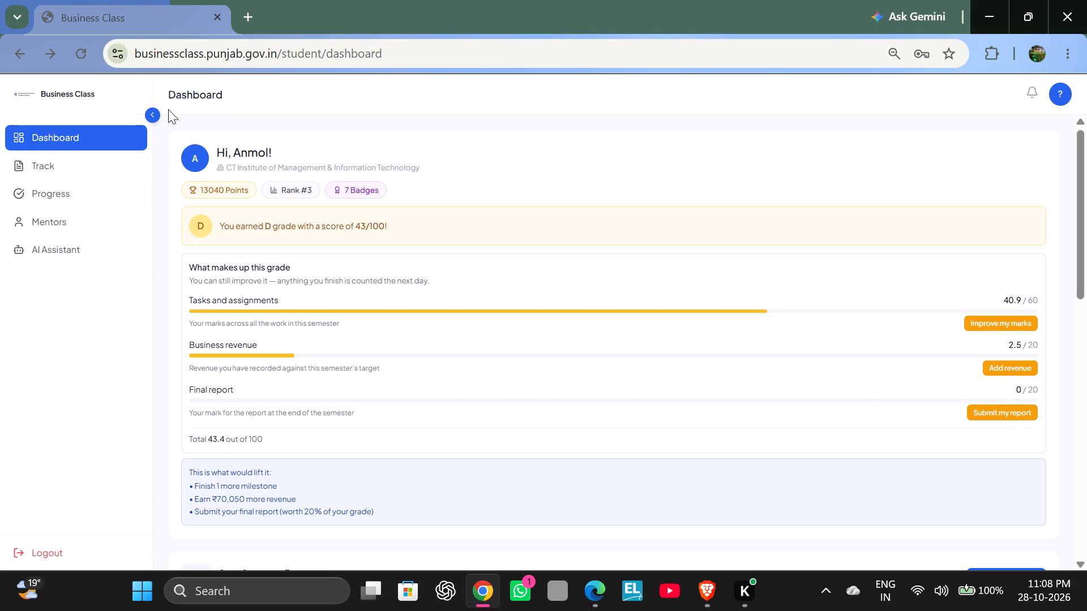
scroll(178, 211, up, 5)
scroll(215, 167, up, 3)
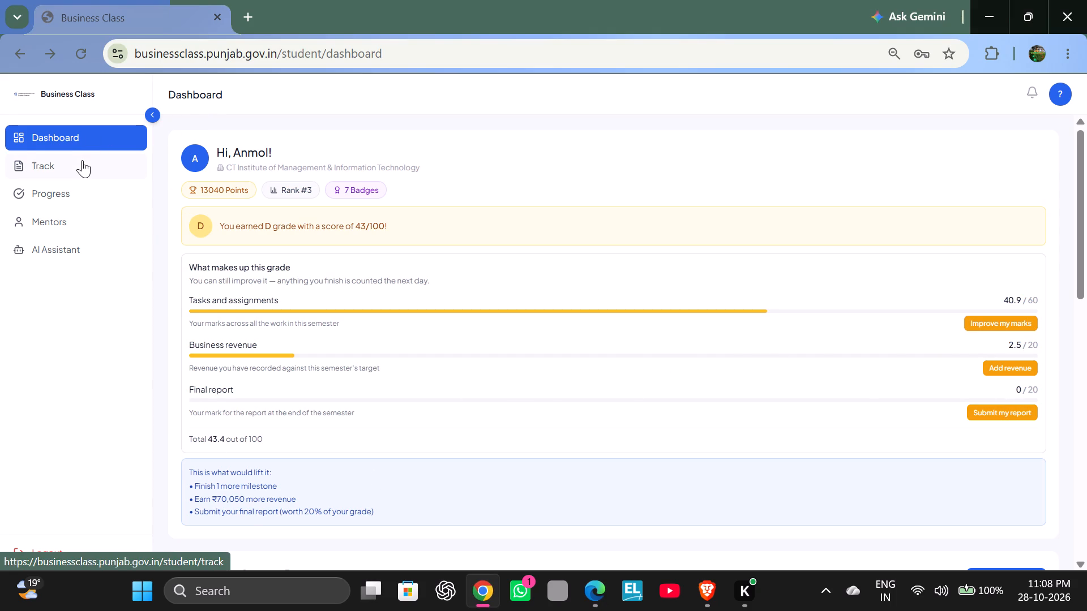
drag(82, 160, 221, 238)
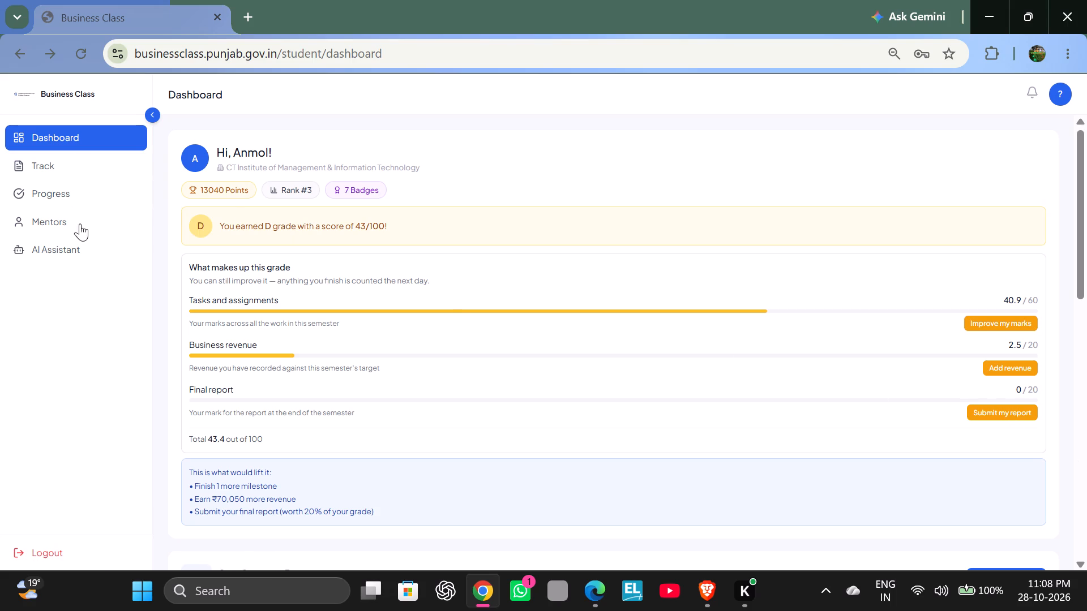
click(77, 167)
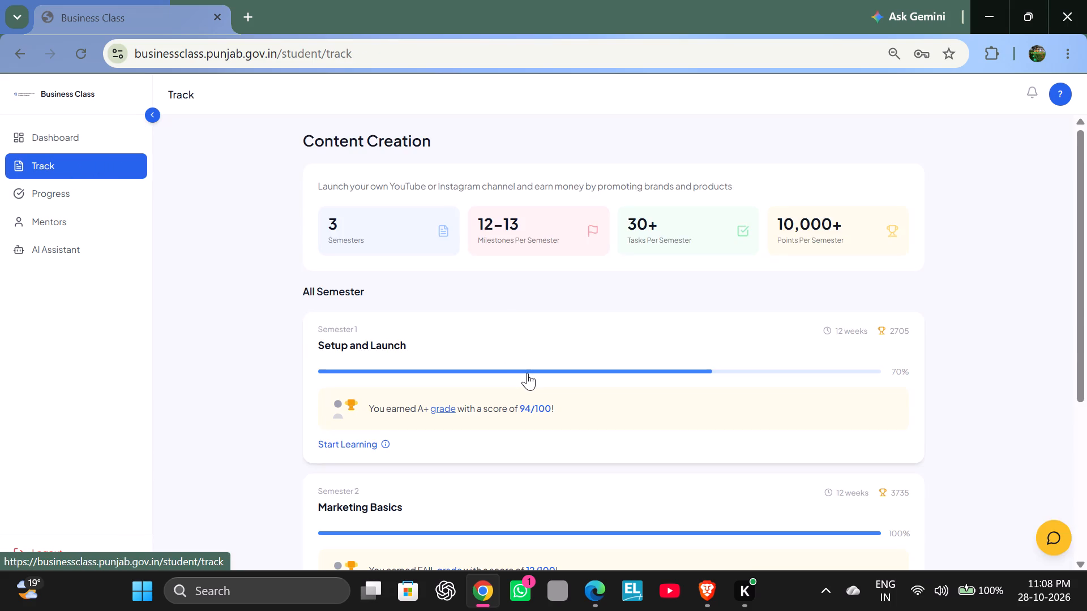
scroll(527, 373, down, 3)
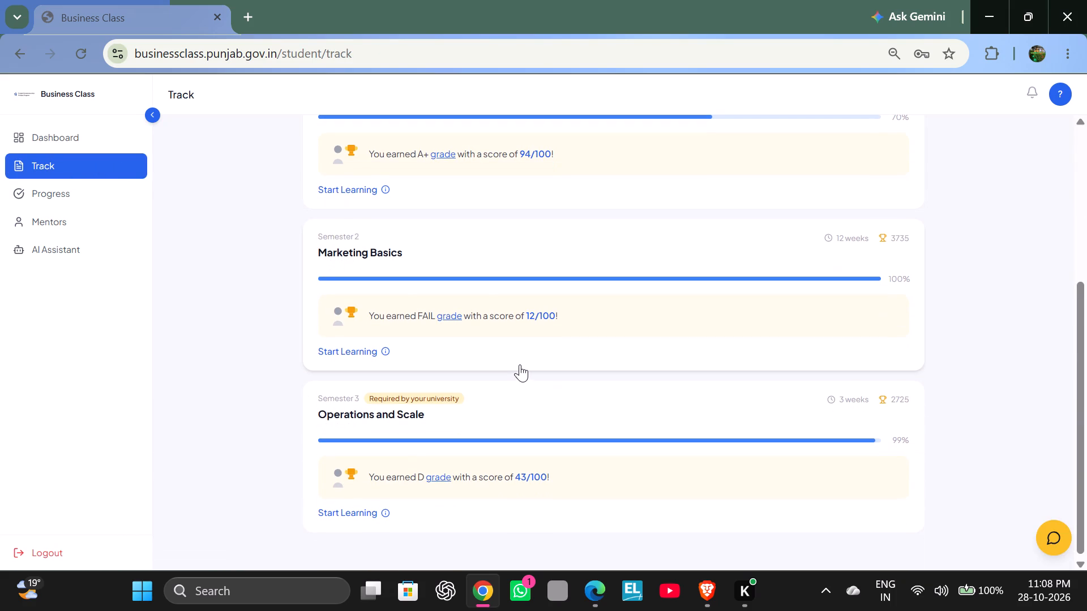
click(348, 342)
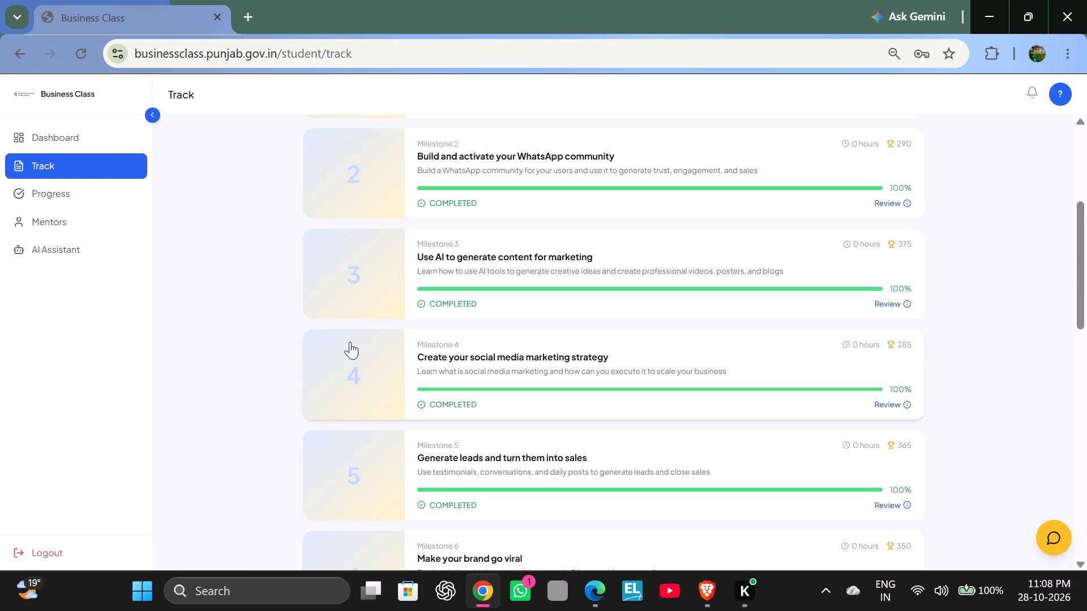
Open the task "Set your goals for Semester 2" in Milestone 13, Recap and Introduction.
scroll(469, 338, down, 9)
scroll(557, 369, down, 9)
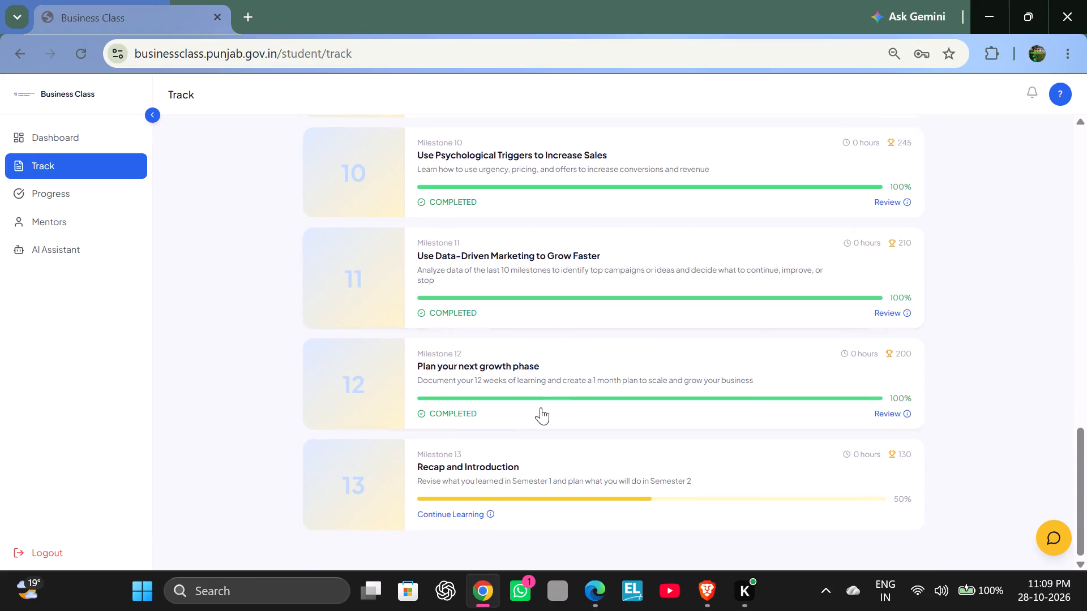
click(466, 506)
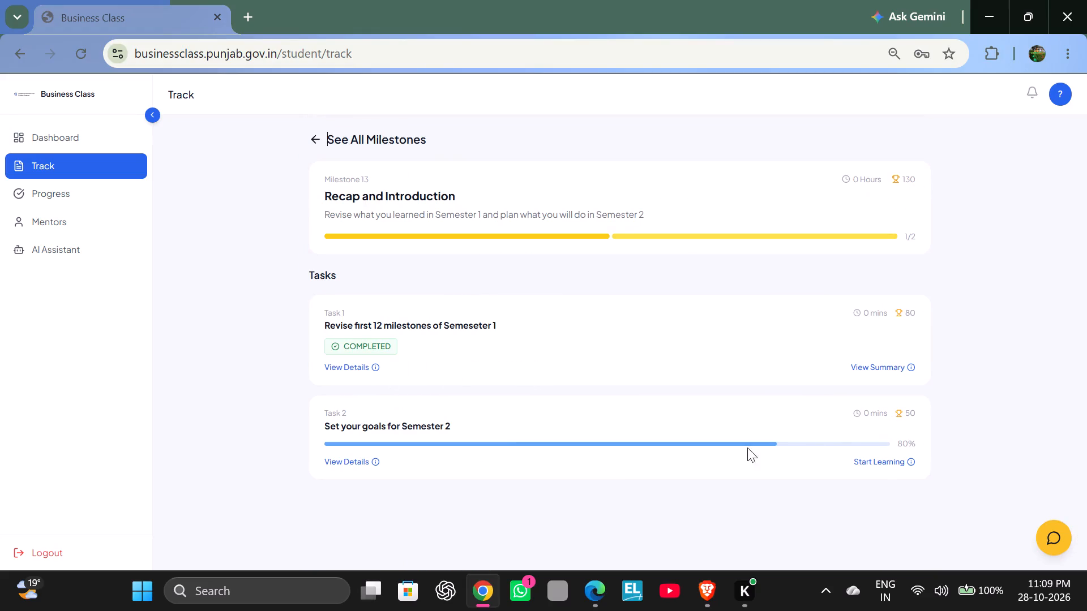
click(873, 470)
click(873, 468)
click(872, 459)
Attach "Final report semester 2 . anmol" to the "Submit your report" activity and submit it.
scroll(473, 361, down, 5)
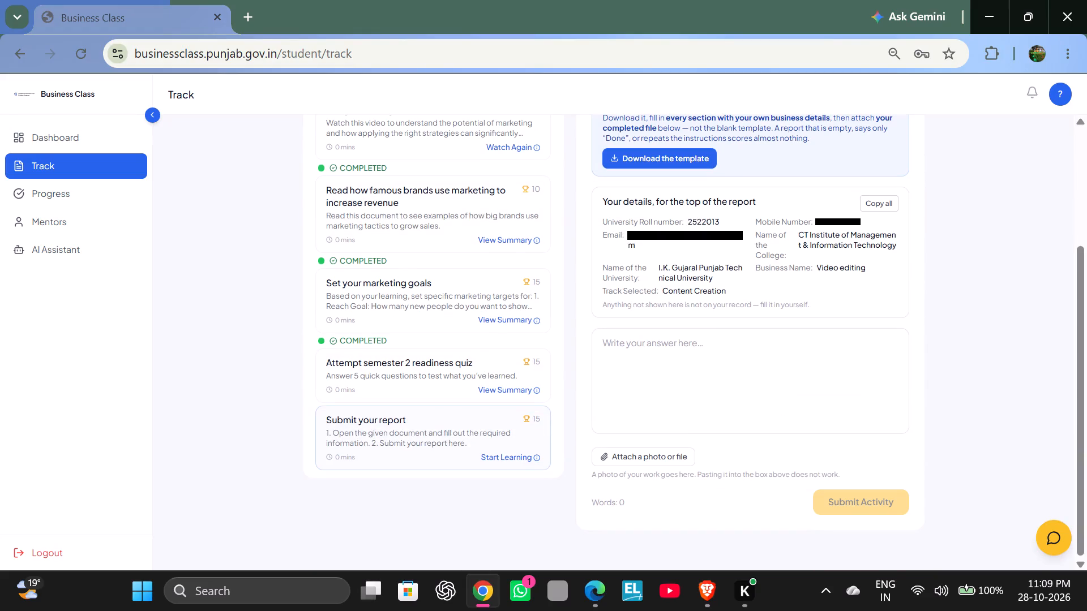
click(654, 449)
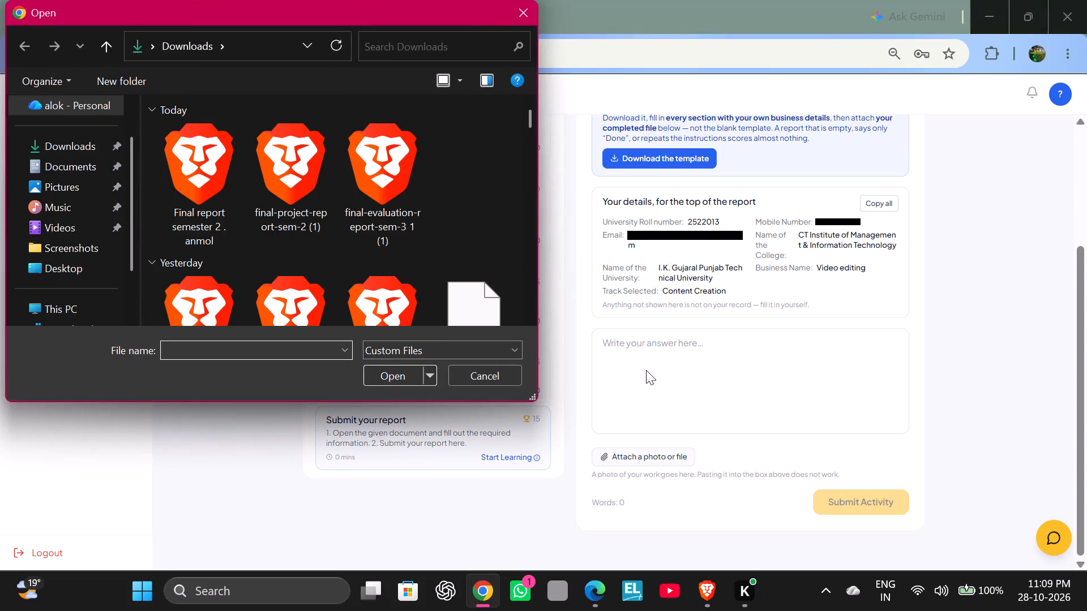
double_click(195, 161)
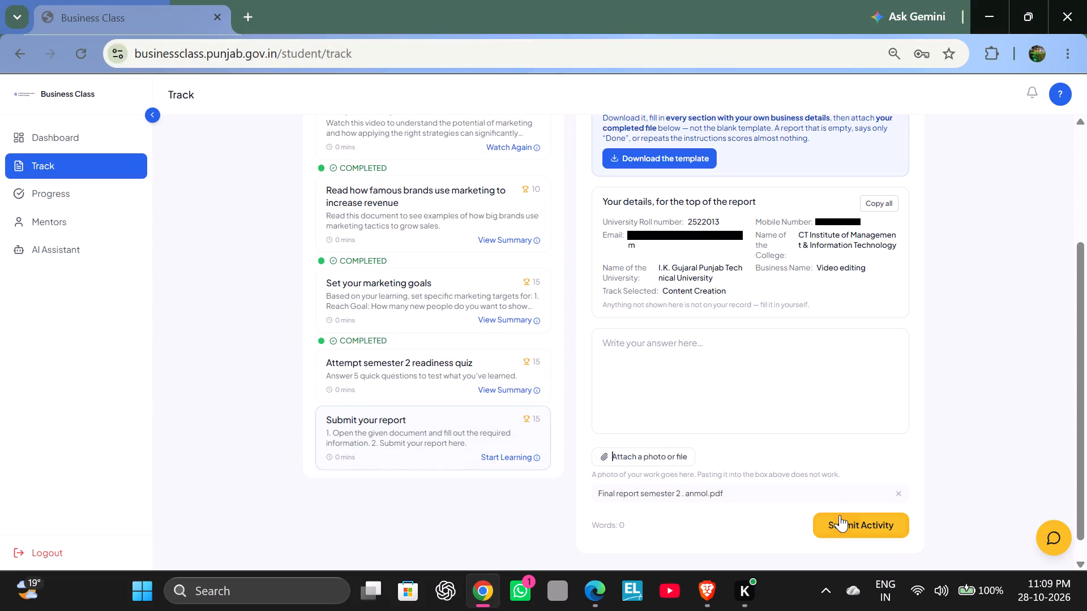
click(841, 515)
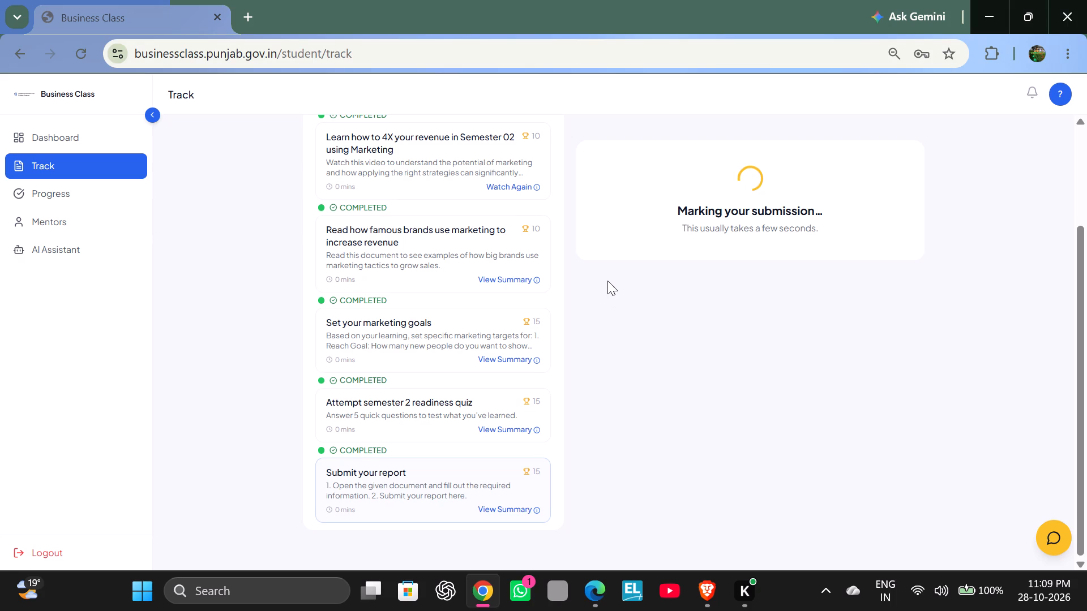
Switch to Edge, open the document "final-evaluation-report-sem-3 1" and select the dashboard picture below its title.
scroll(553, 278, up, 3)
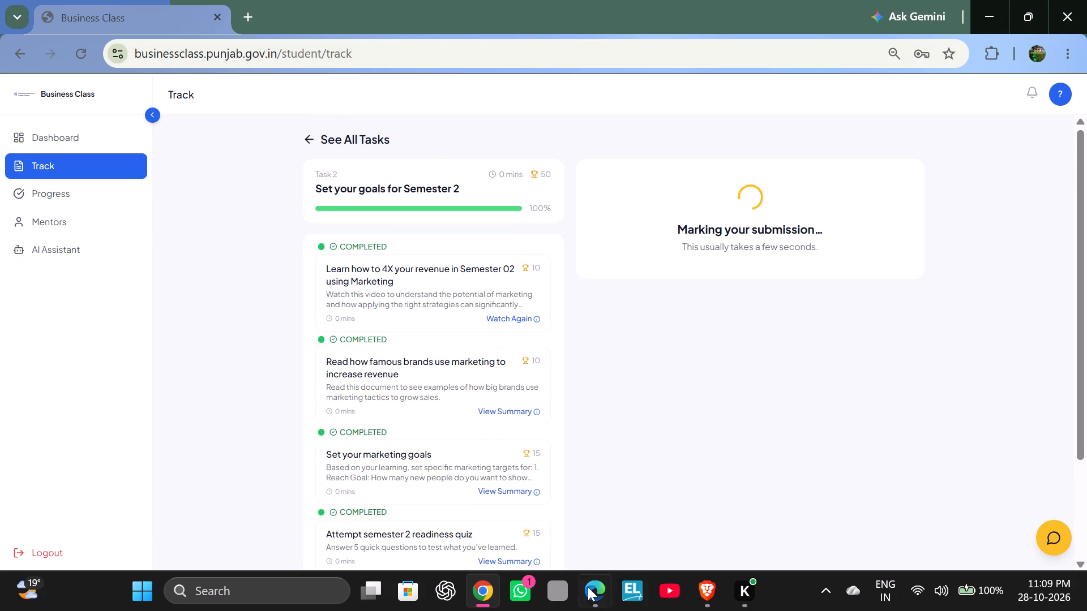
click(584, 587)
scroll(491, 368, up, 3)
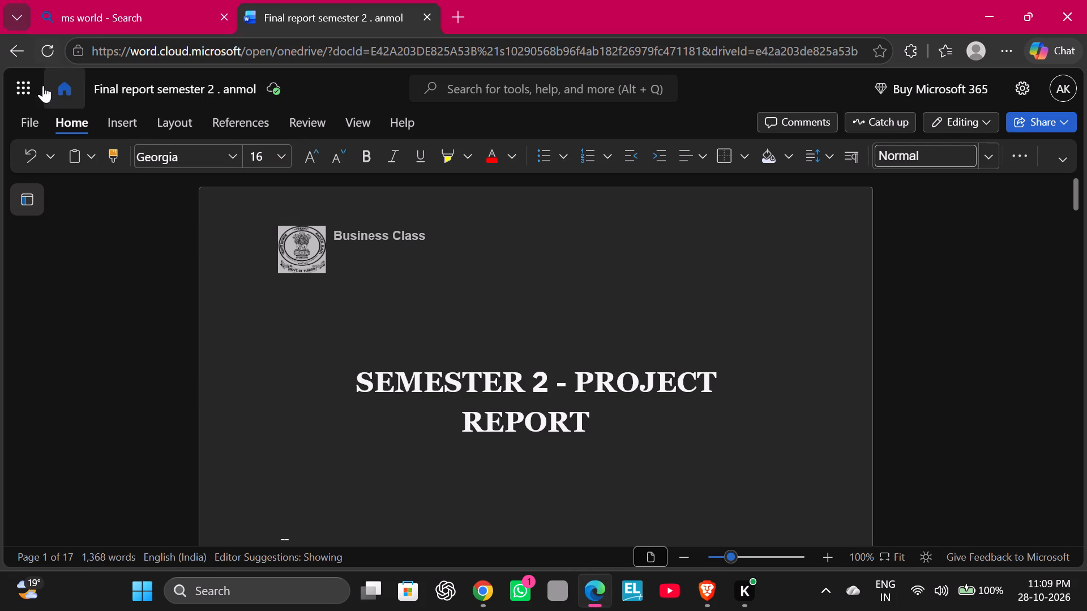
click(15, 40)
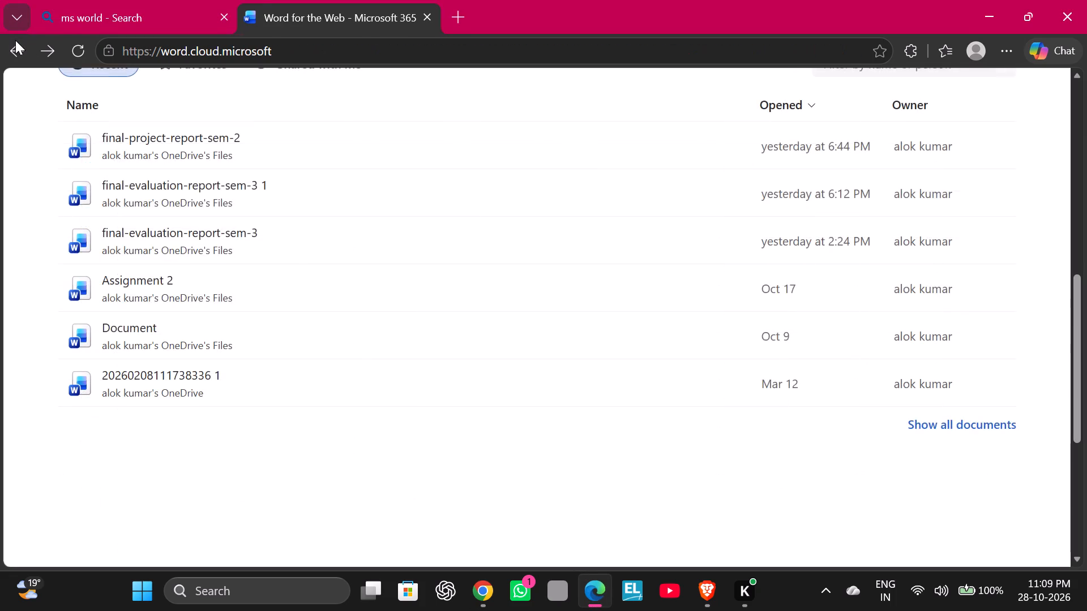
click(211, 390)
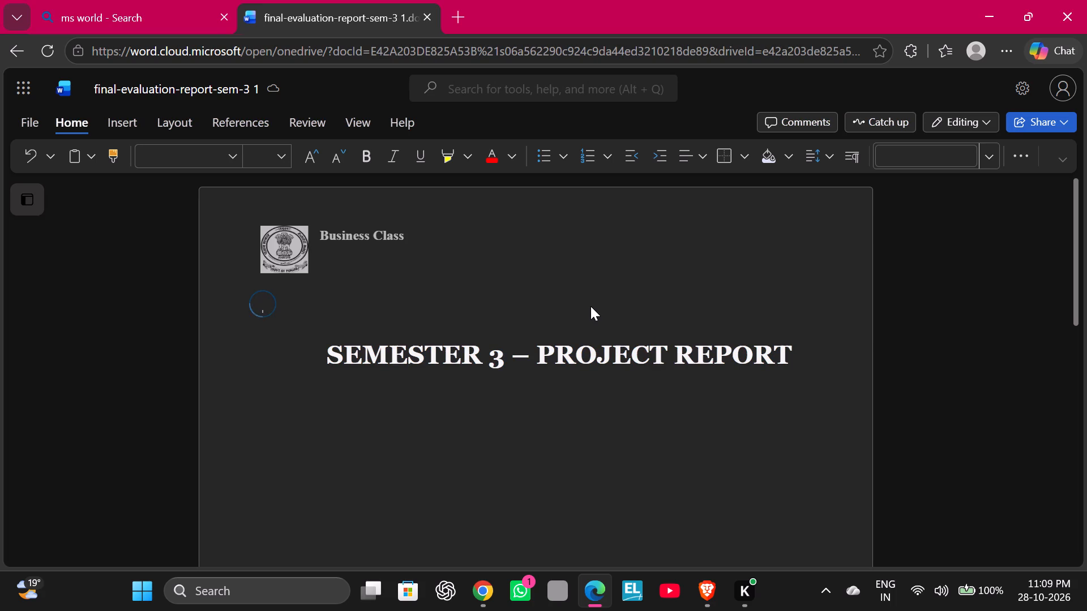
scroll(590, 304, down, 4)
scroll(532, 321, down, 2)
scroll(532, 321, up, 1)
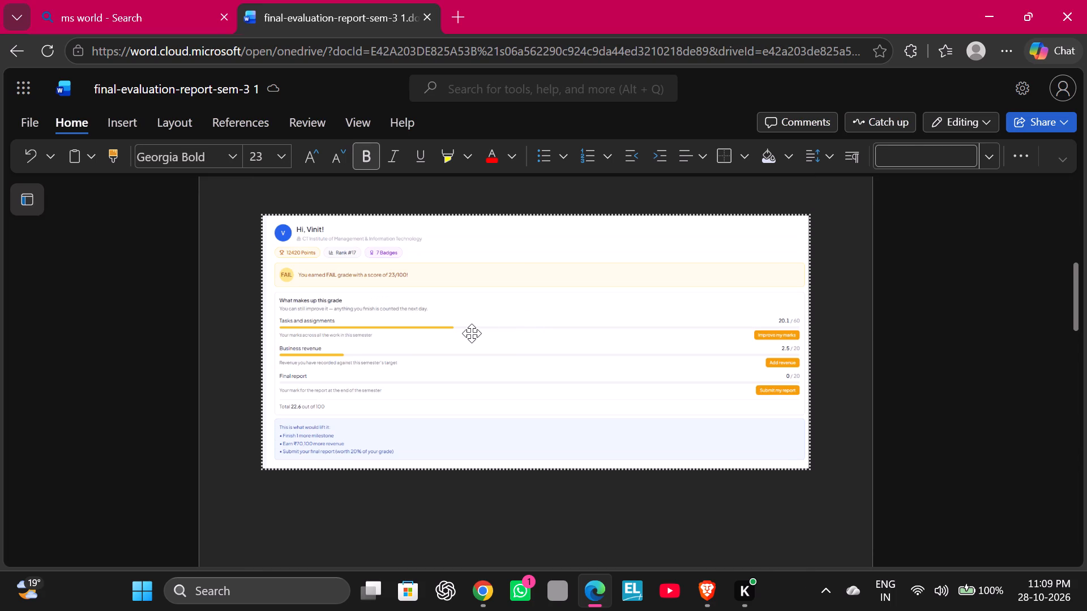
click(472, 333)
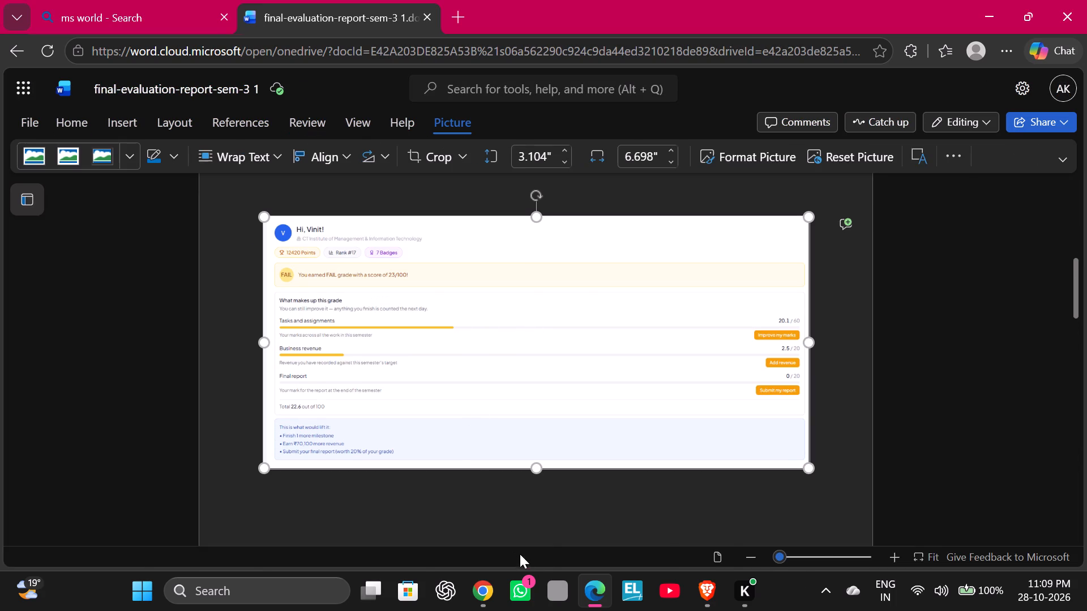
Switch to Chrome and capture a screenshot of the Personal section of the student's My Profile page.
click(482, 588)
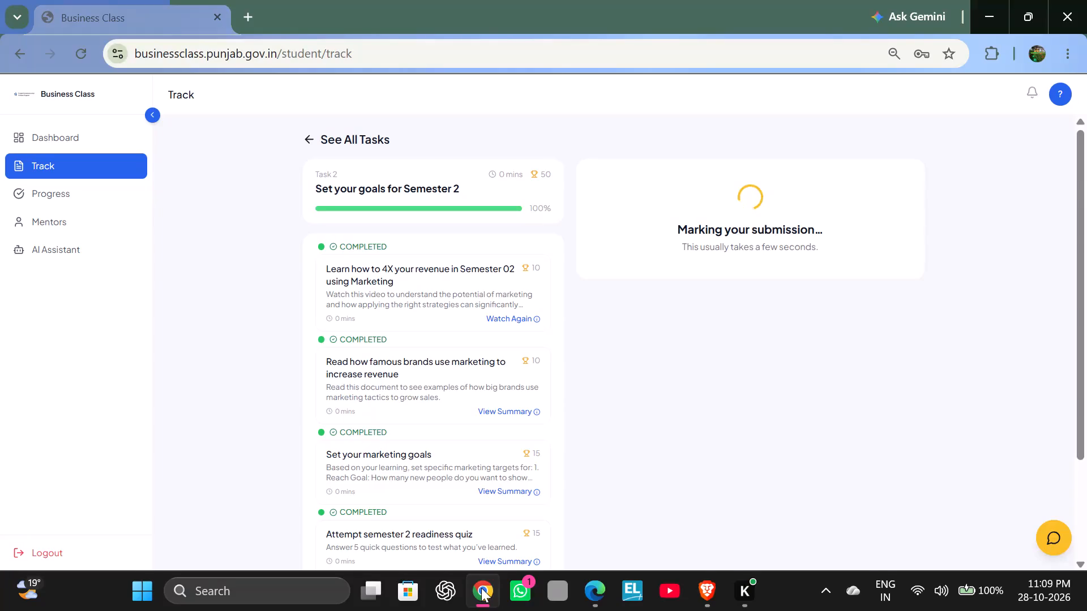
click(481, 588)
click(481, 588)
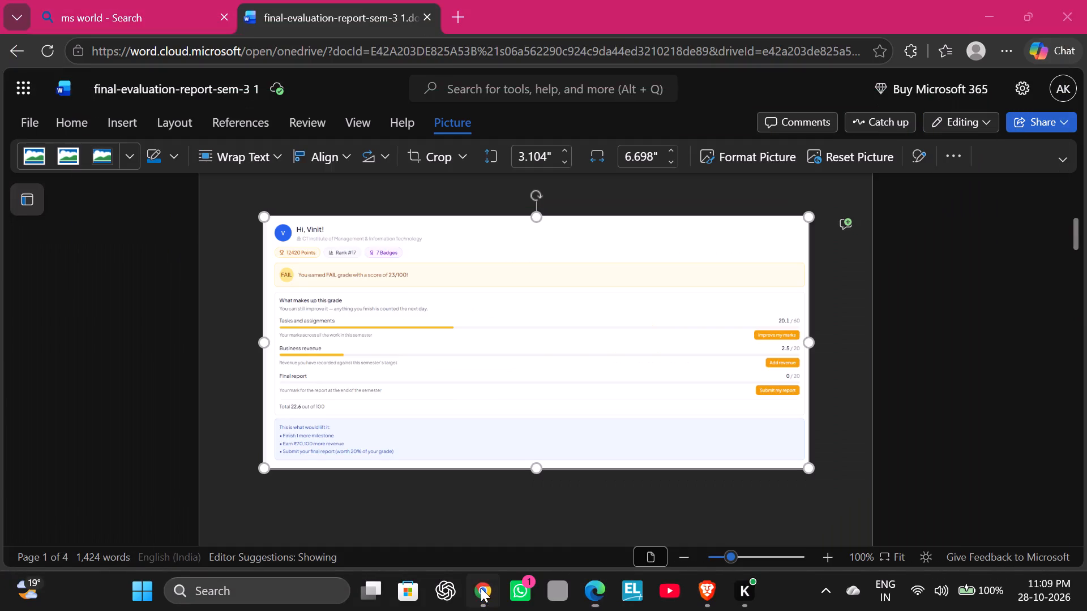
scroll(310, 343, up, 1)
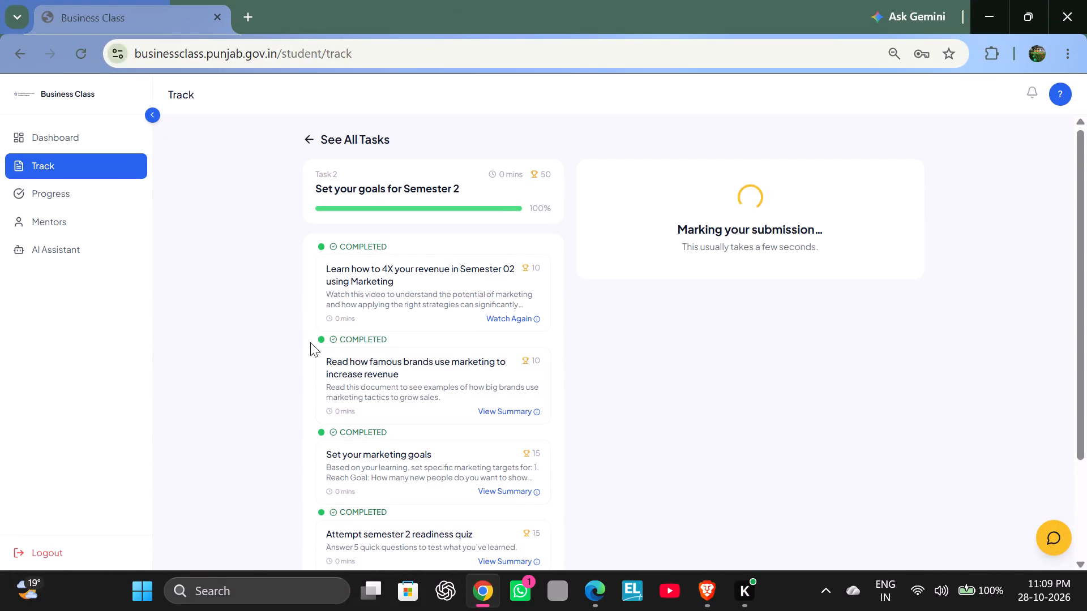
click(1053, 101)
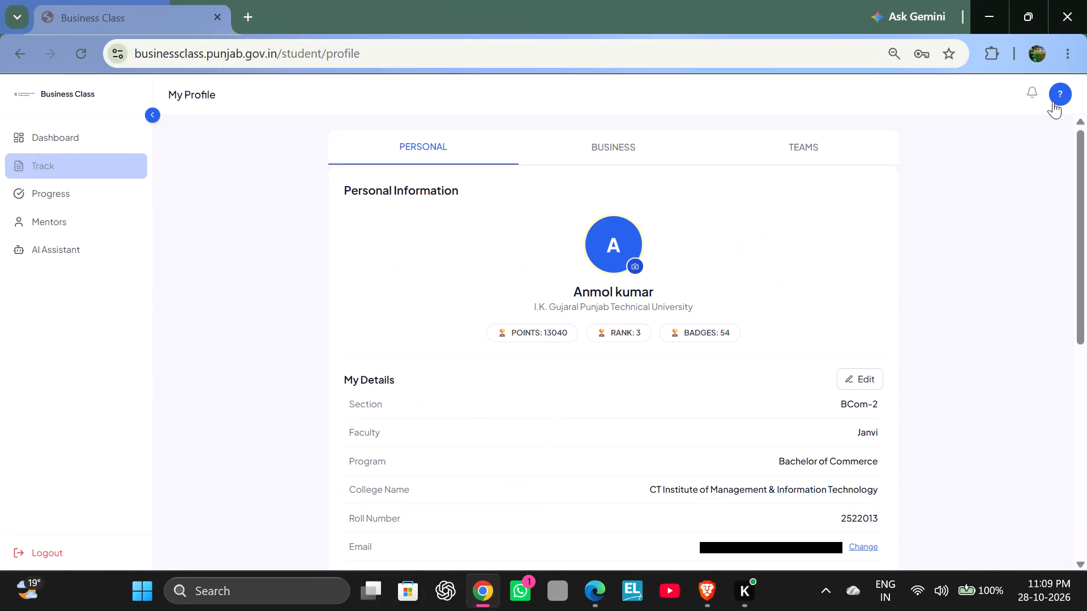
click(1053, 101)
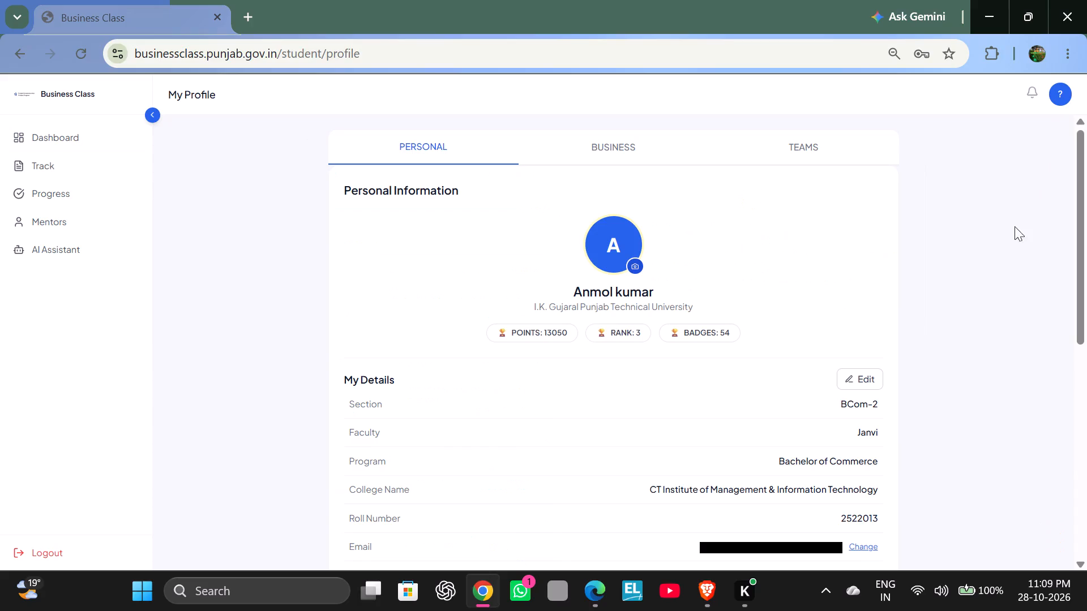
key(super+s)
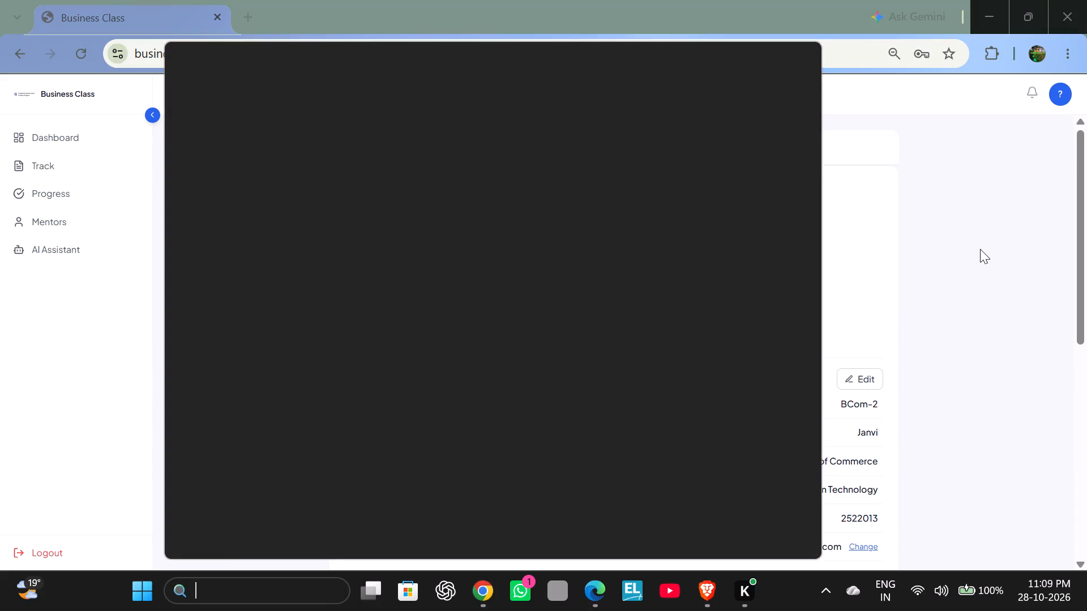
click(973, 245)
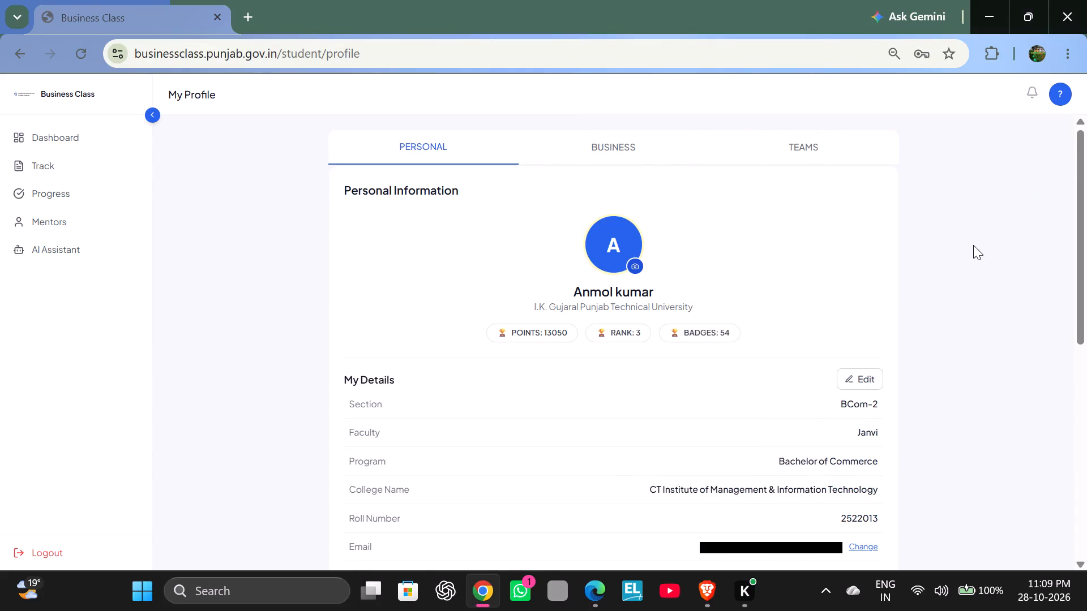
key(shift+super+s)
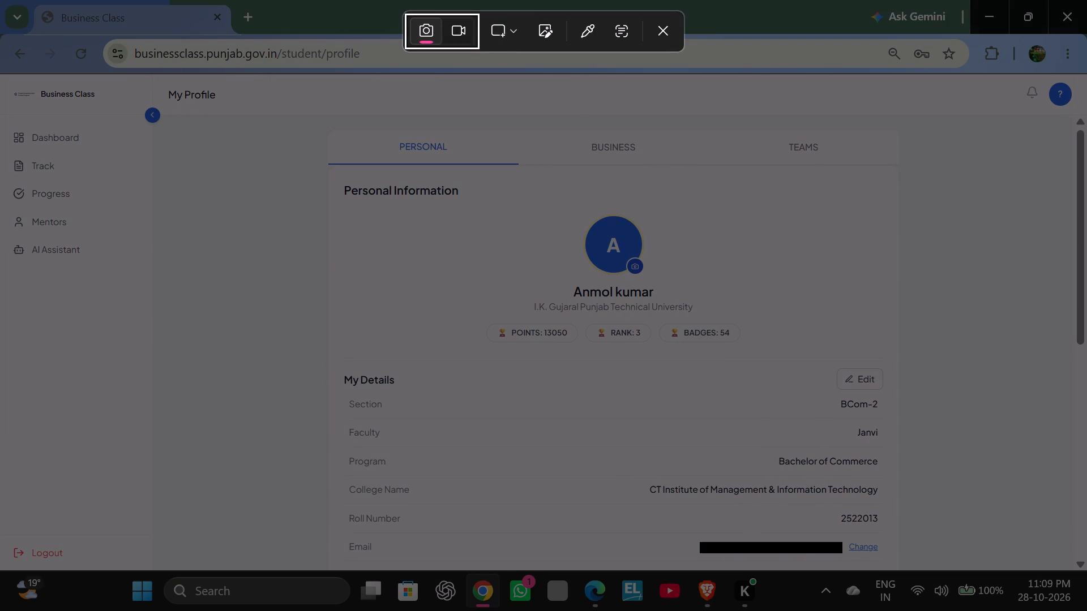
drag(312, 126, 916, 558)
Switch to Edge and cut the previous student's dashboard picture out of the semester 3 report.
click(491, 586)
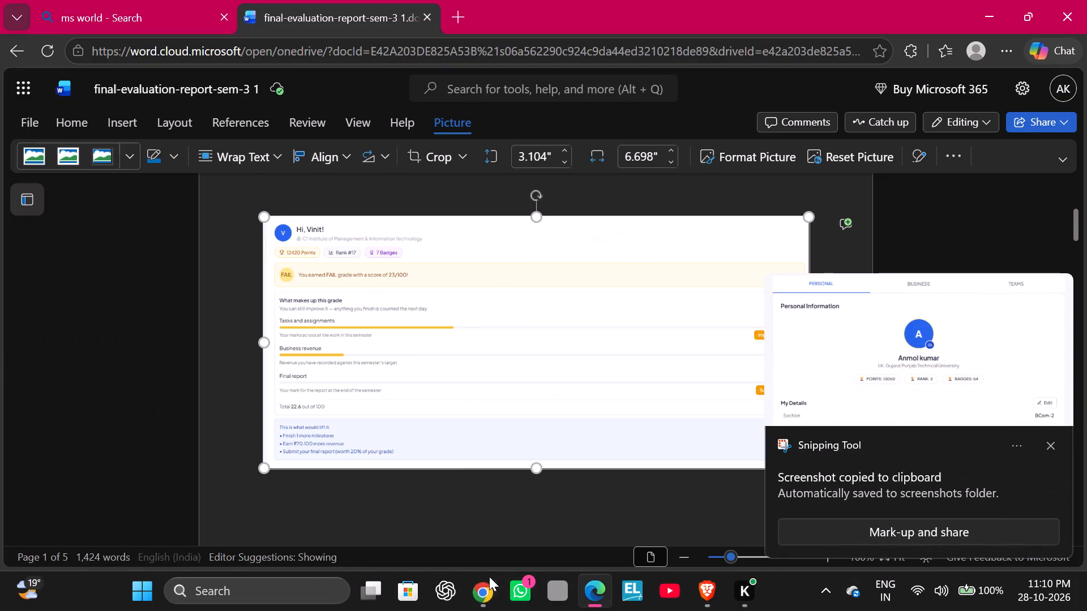
right_click(466, 375)
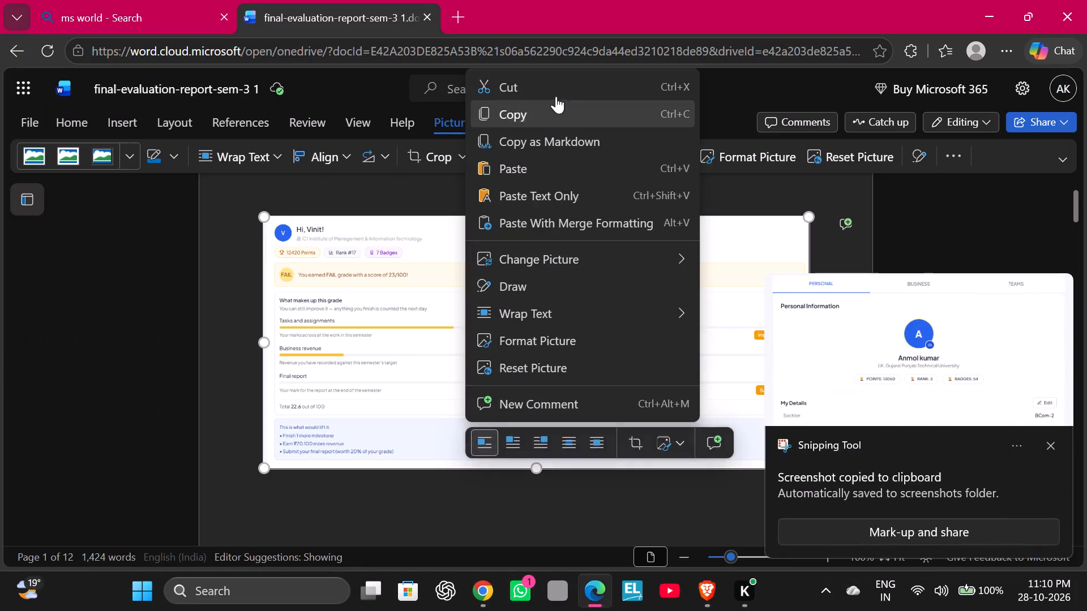
click(556, 88)
click(130, 126)
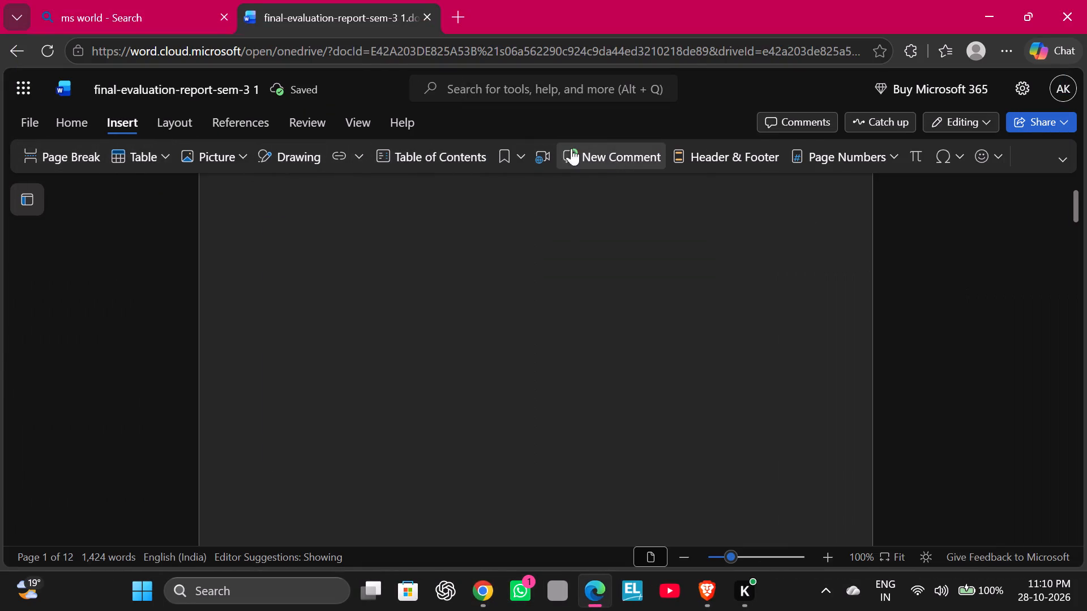
click(188, 153)
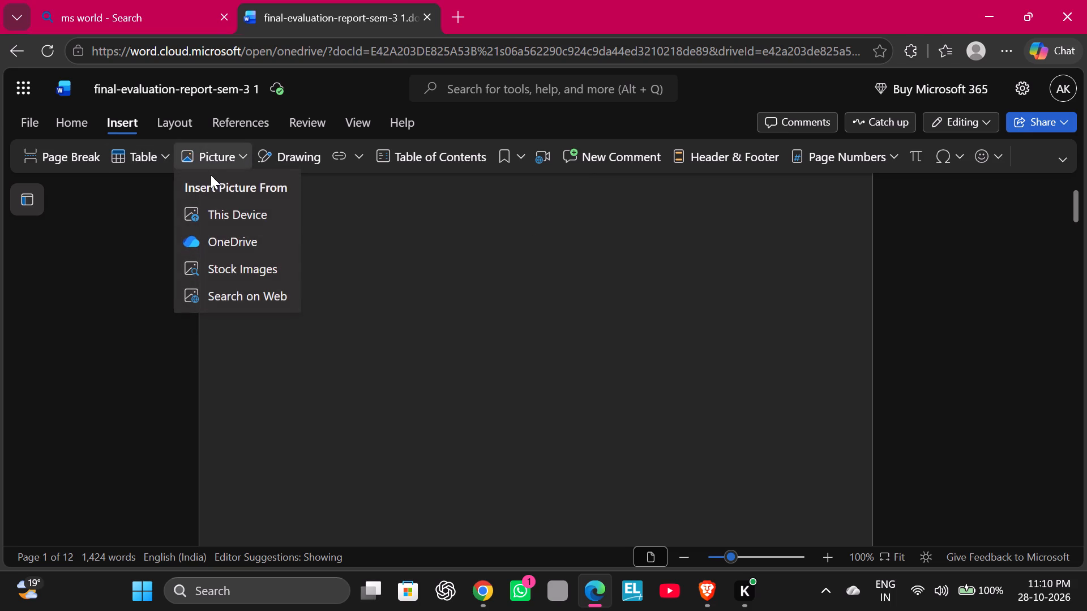
click(234, 204)
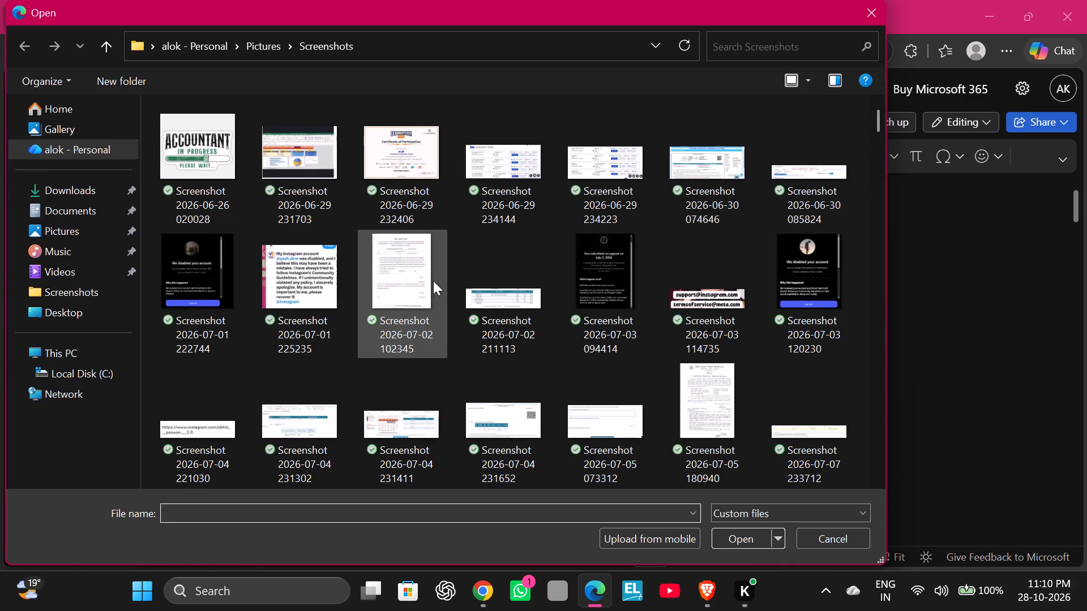
scroll(439, 279, down, 3)
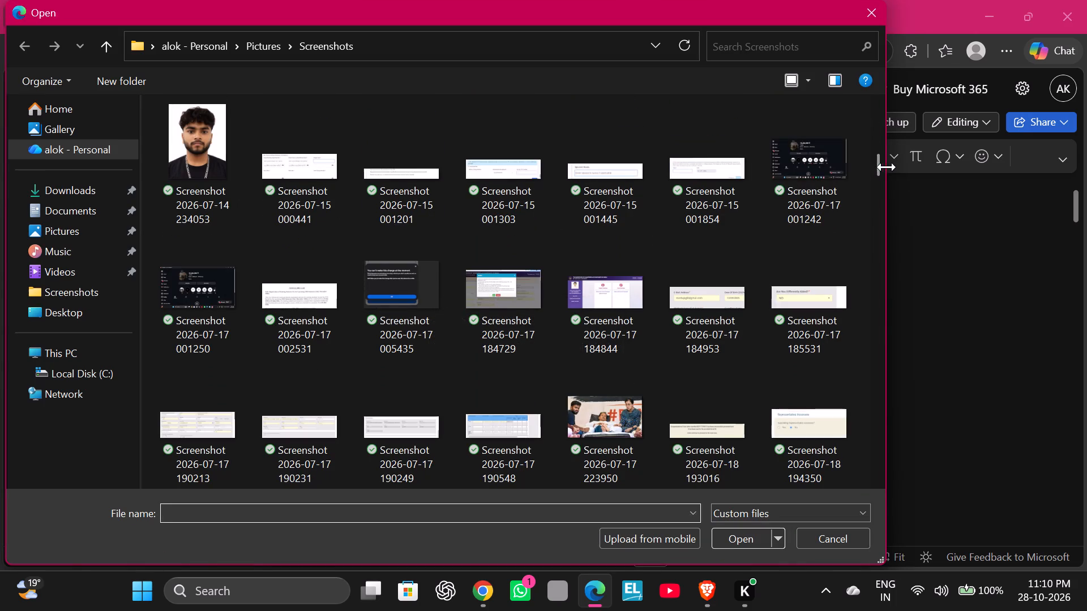
drag(880, 168, 847, 481)
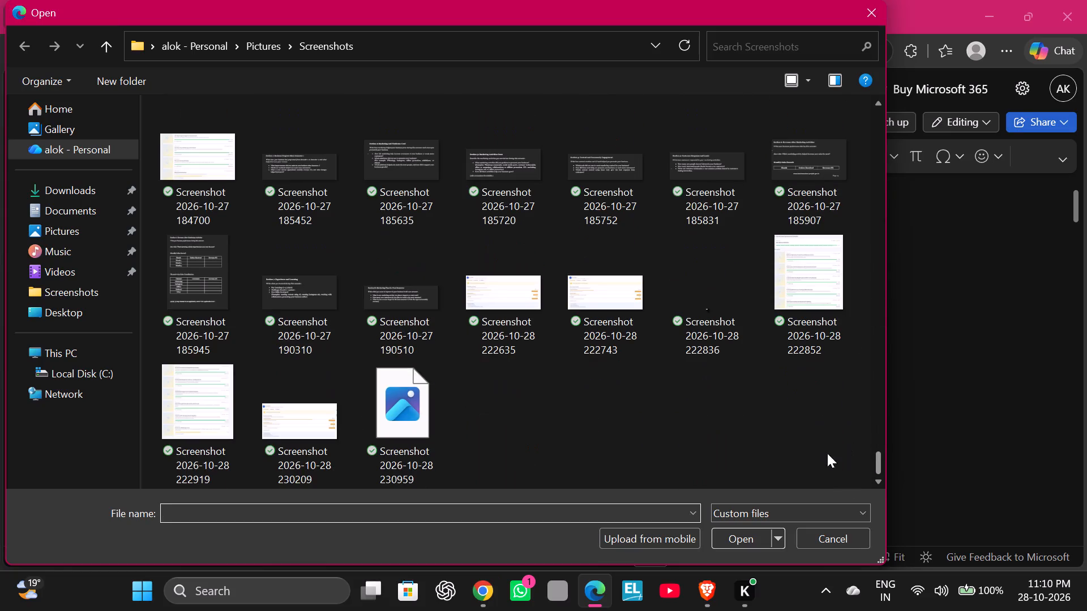
double_click(437, 427)
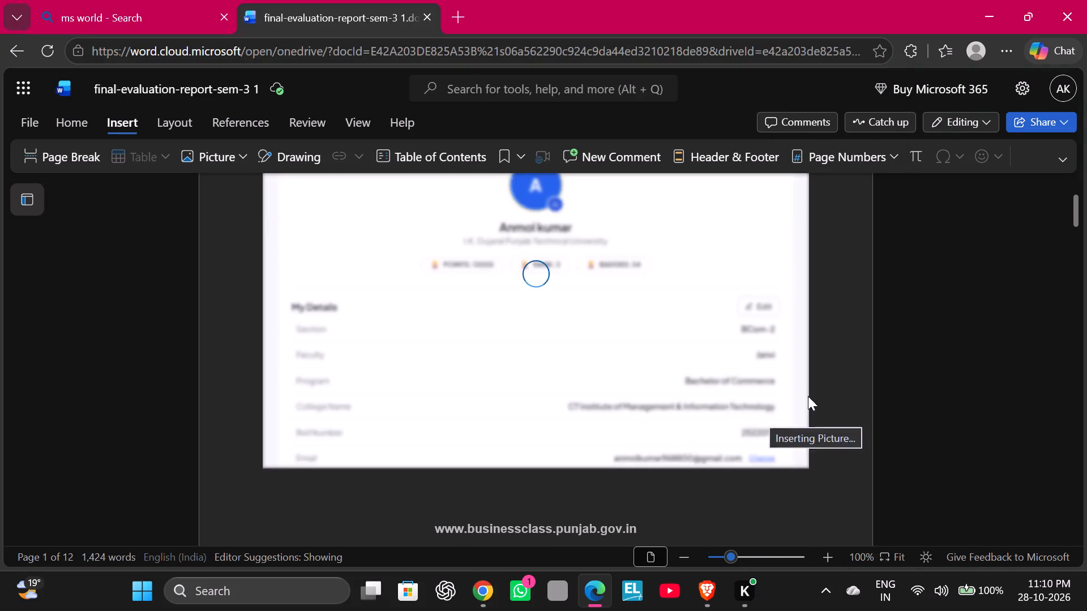
Replace the student name "vinit" in the Student Details section with "Anmol".
scroll(808, 396, down, 9)
scroll(618, 363, down, 2)
scroll(618, 363, up, 1)
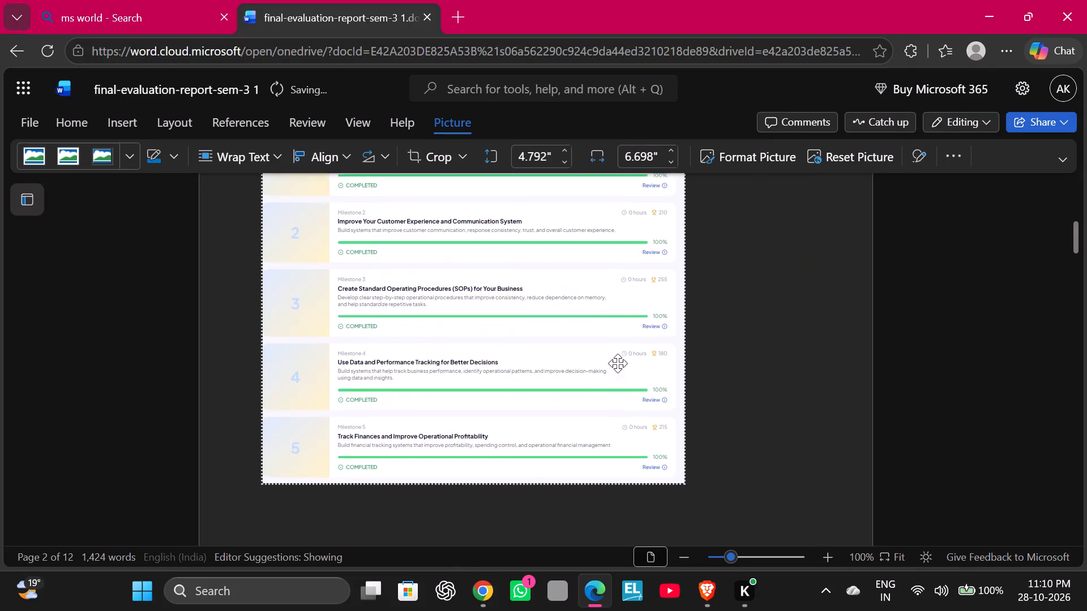
scroll(618, 363, down, 10)
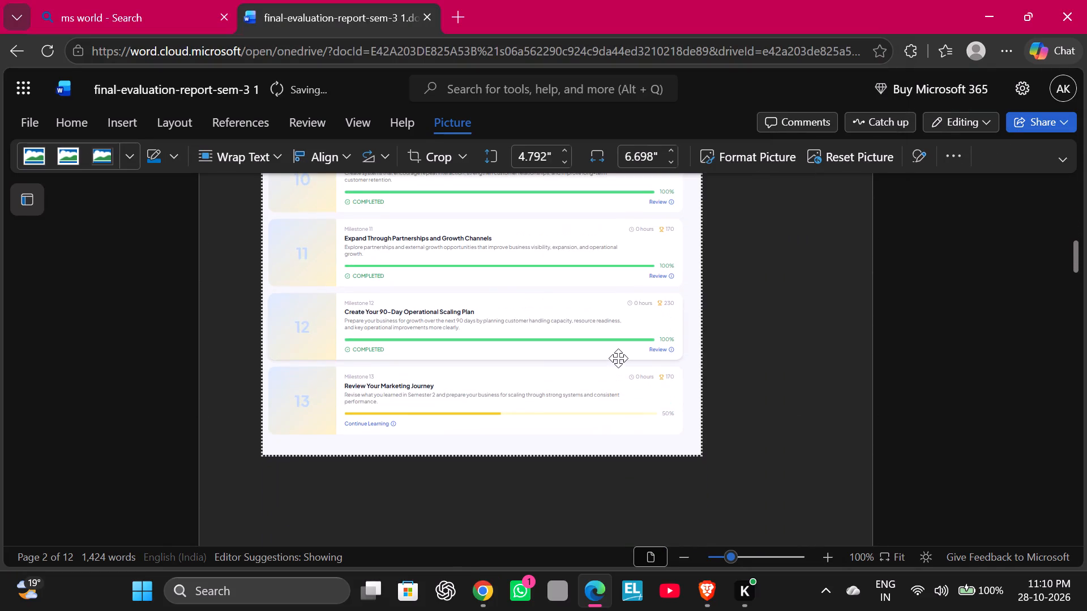
scroll(618, 358, down, 9)
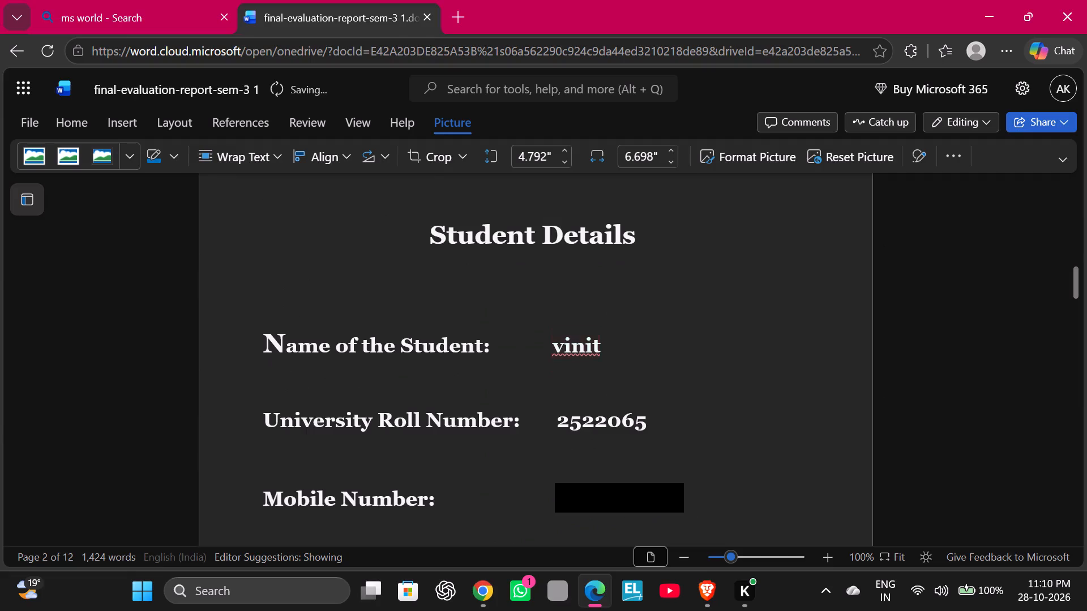
drag(545, 339, 631, 354)
key(BackSpace)
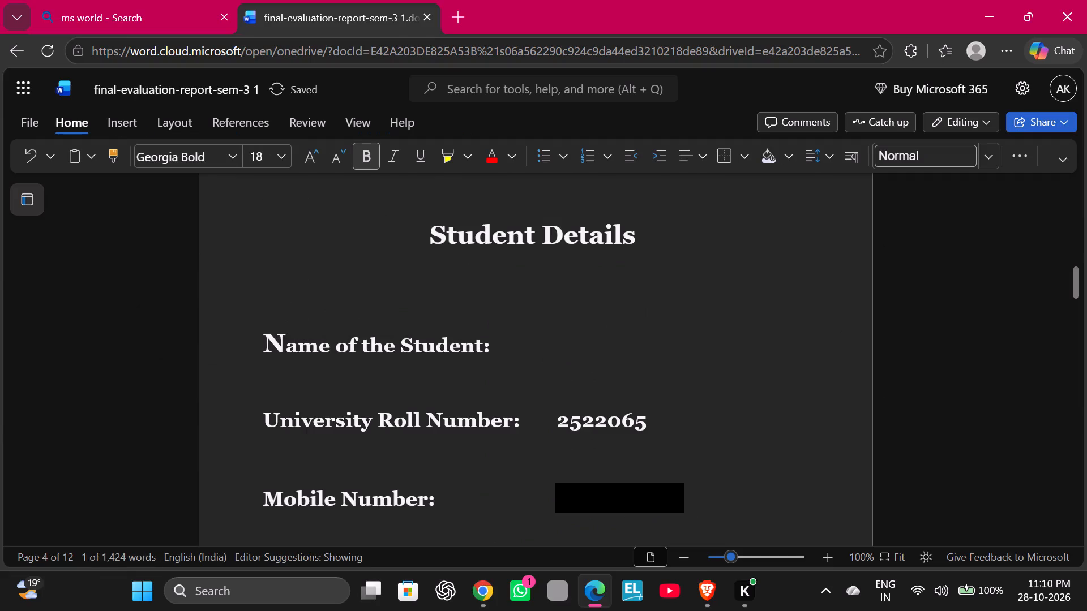
key(a)
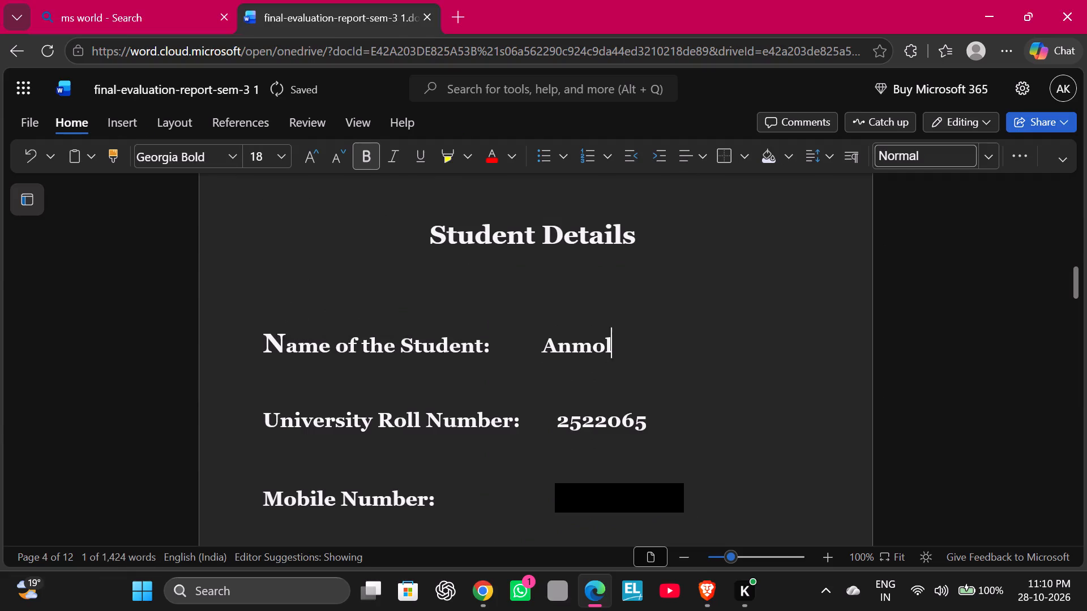
Change the last two digits of the University Roll Number to match the student's profile.
click(652, 436)
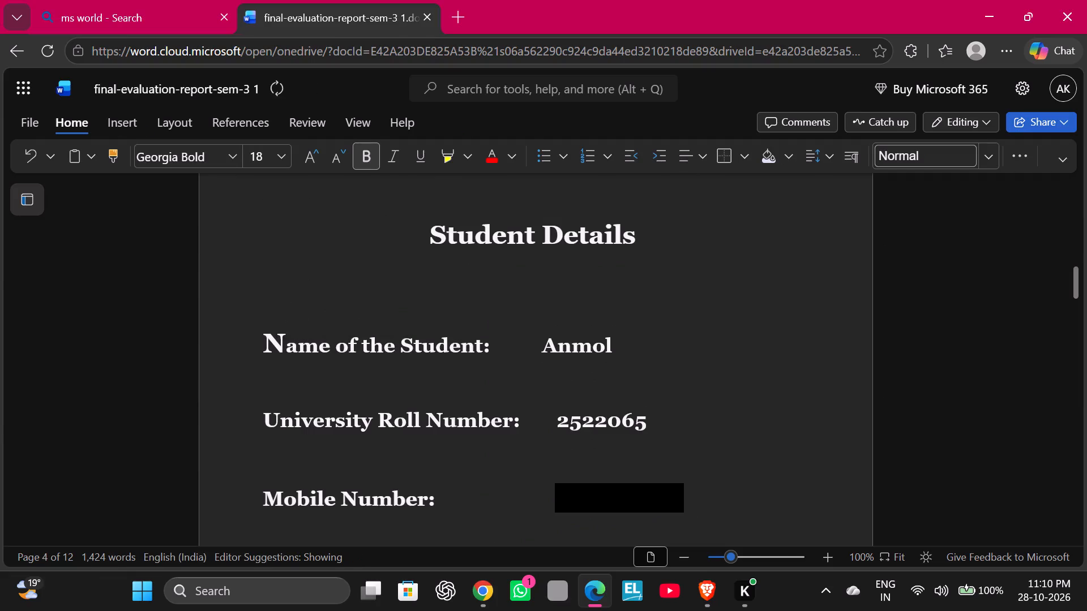
key(BackSpace)
key(BackSpace)
text(13)
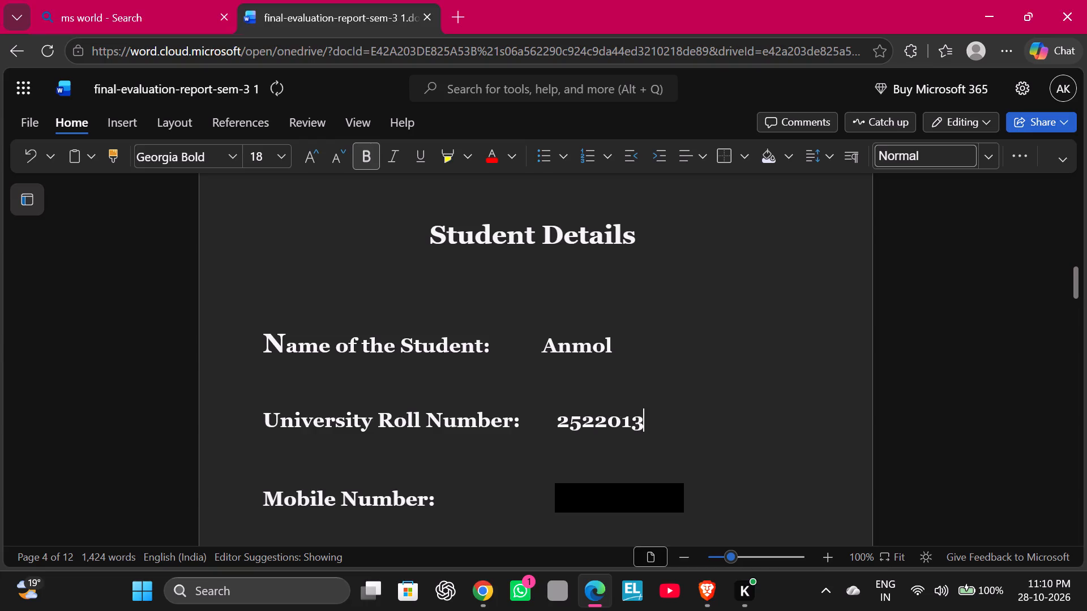
Replace the Mobile Number in Student Details with the phone number copied from the student's profile in Chrome.
scroll(652, 440, down, 1)
drag(696, 466, 555, 470)
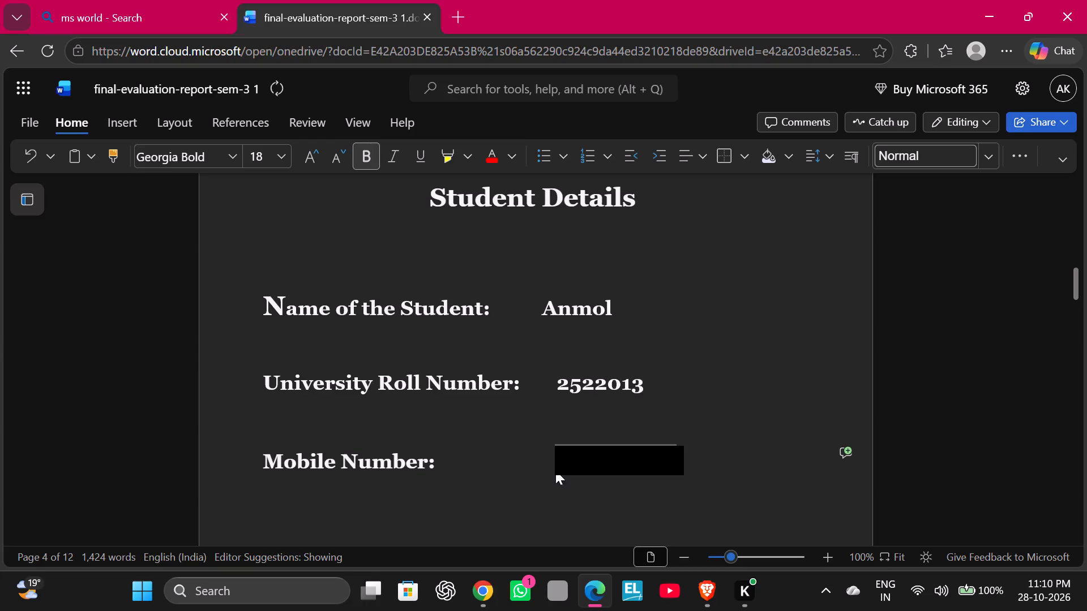
drag(555, 470, 556, 464)
key(BackSpace)
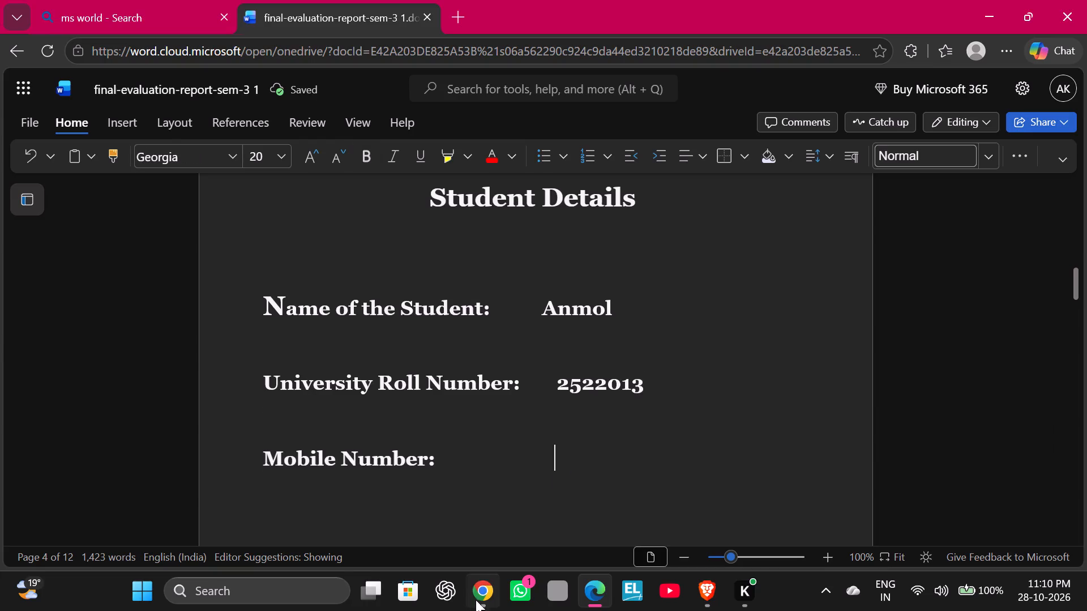
click(486, 606)
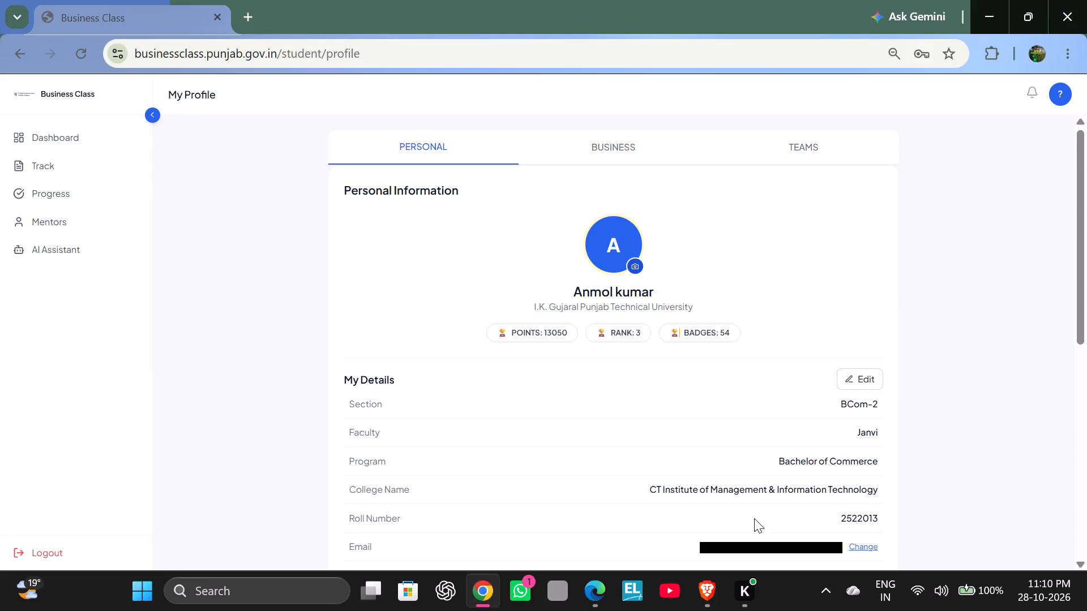
scroll(756, 509, down, 1)
drag(772, 488, 840, 482)
key(ctrl+c)
key(ctrl+c)
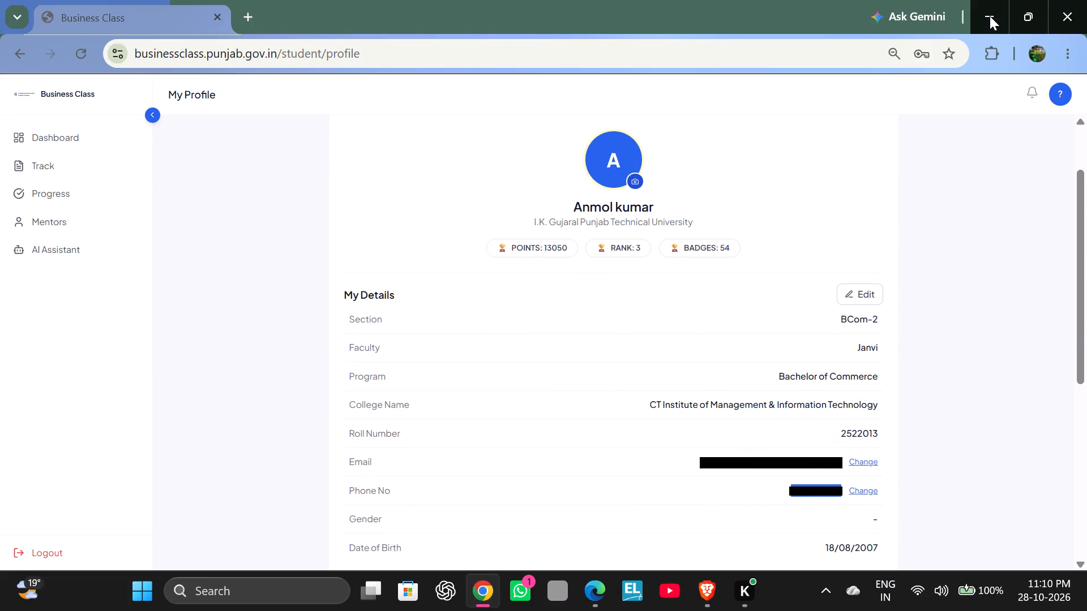
click(999, 3)
key(ctrl+v)
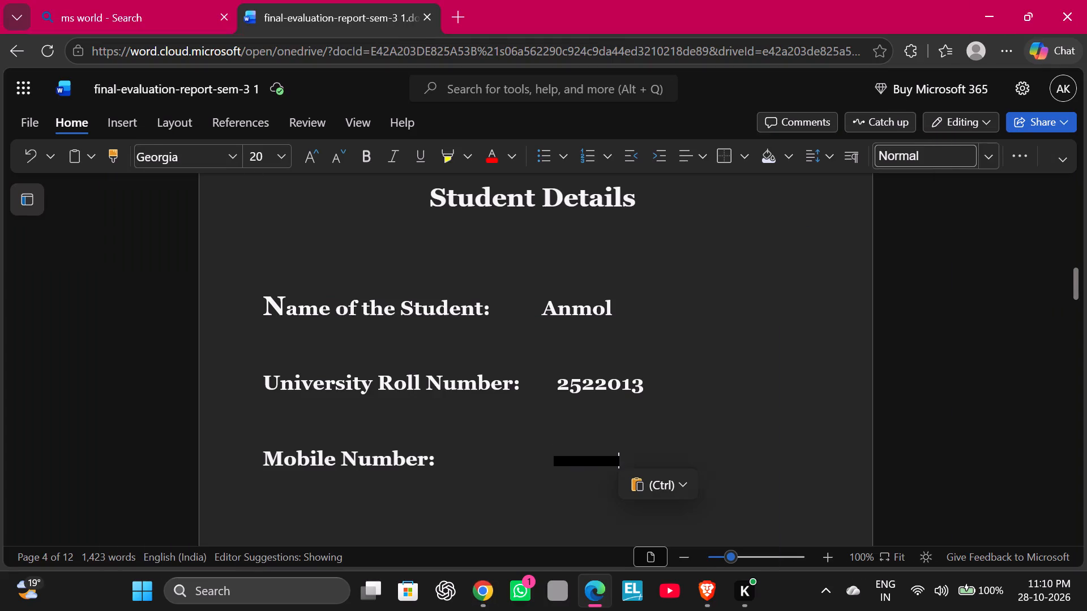
Set the font size of the pasted mobile number to 20.
click(761, 377)
drag(628, 453, 546, 463)
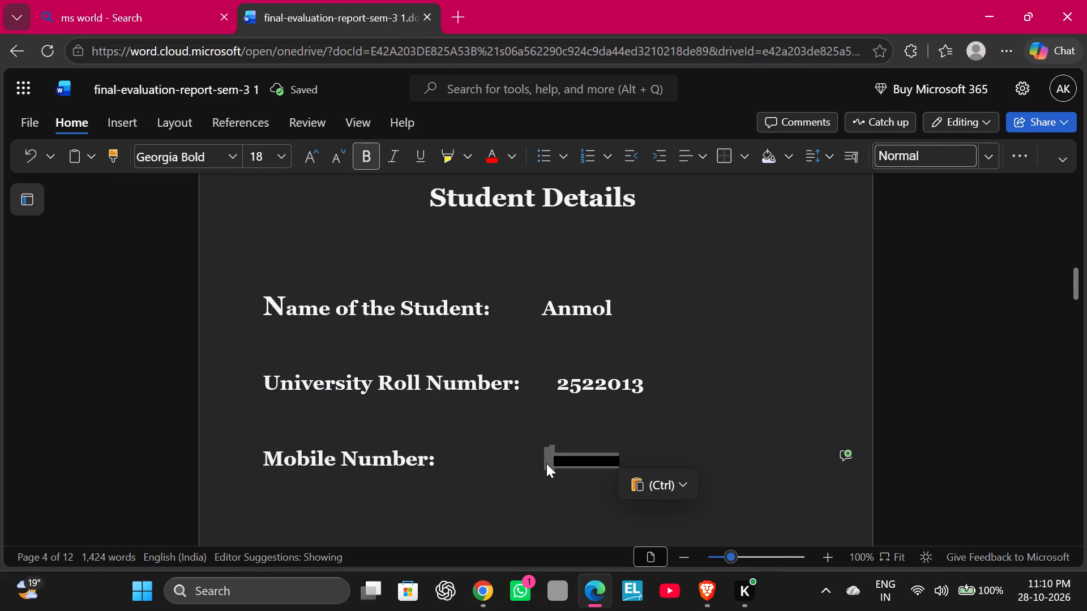
drag(546, 463, 549, 461)
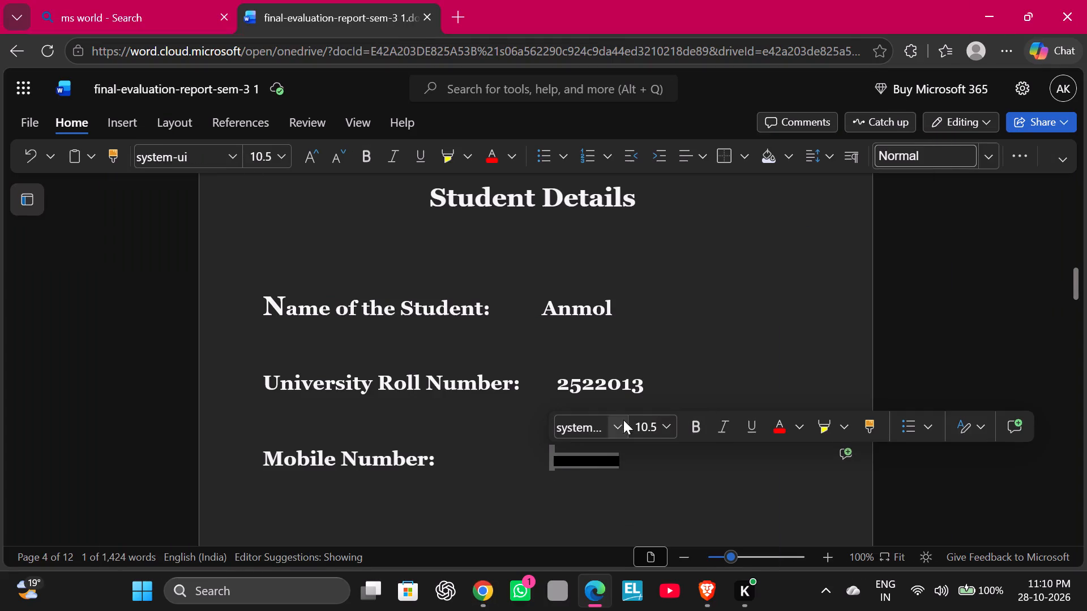
click(660, 428)
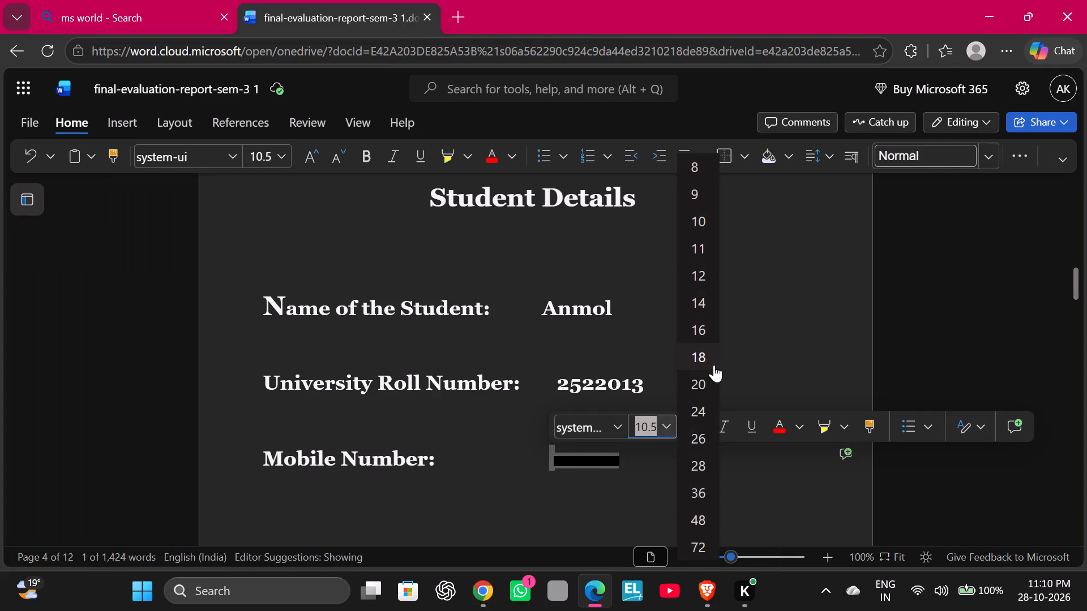
click(712, 374)
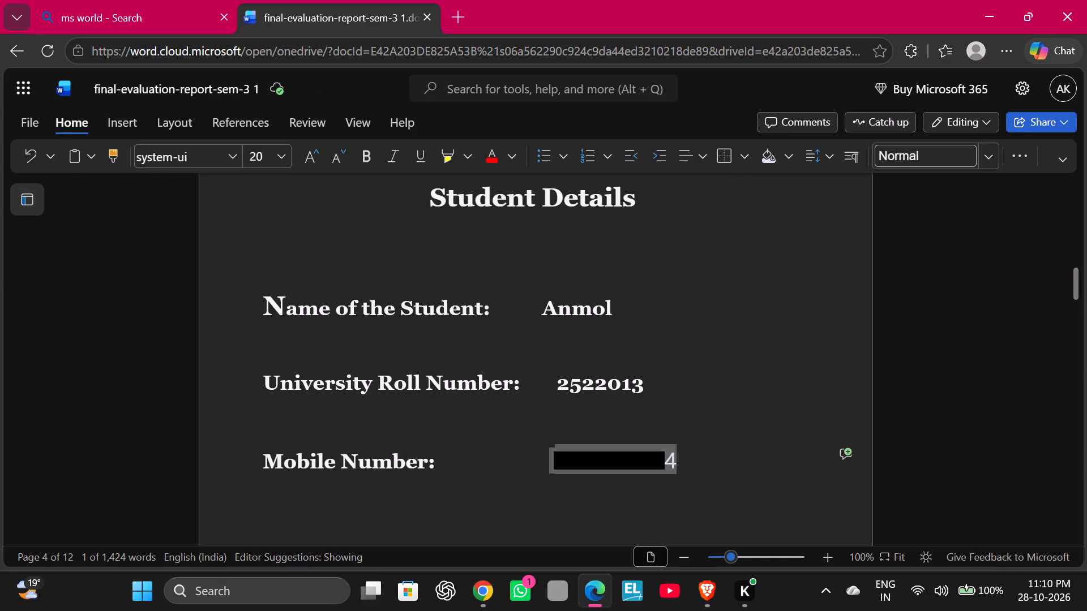
click(733, 397)
Replace the Email in Student Details with the email address copied from the student's profile in Chrome.
scroll(728, 390, down, 4)
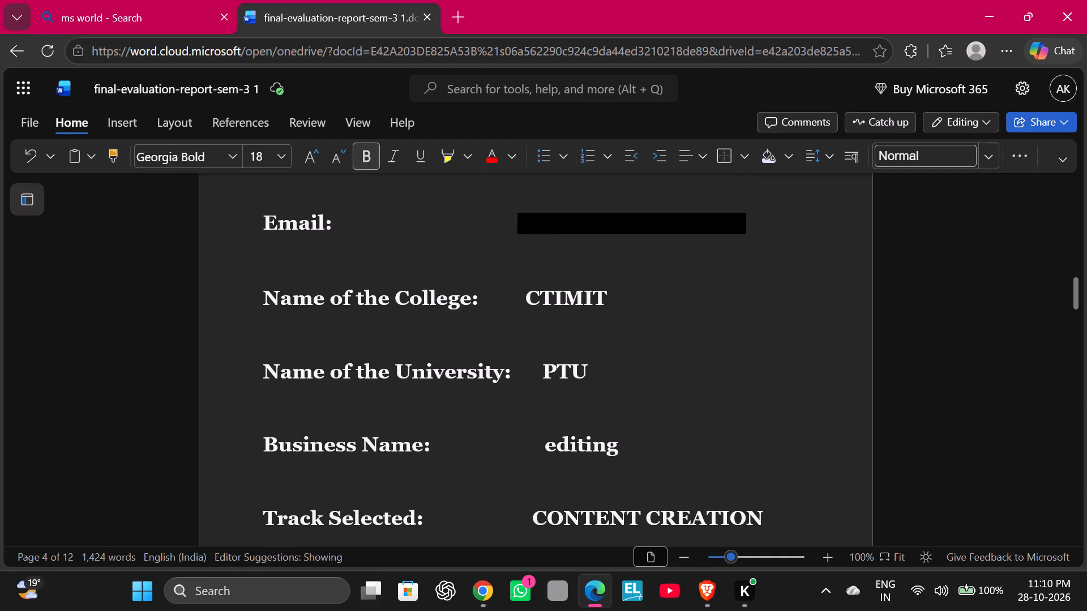
drag(520, 225, 754, 234)
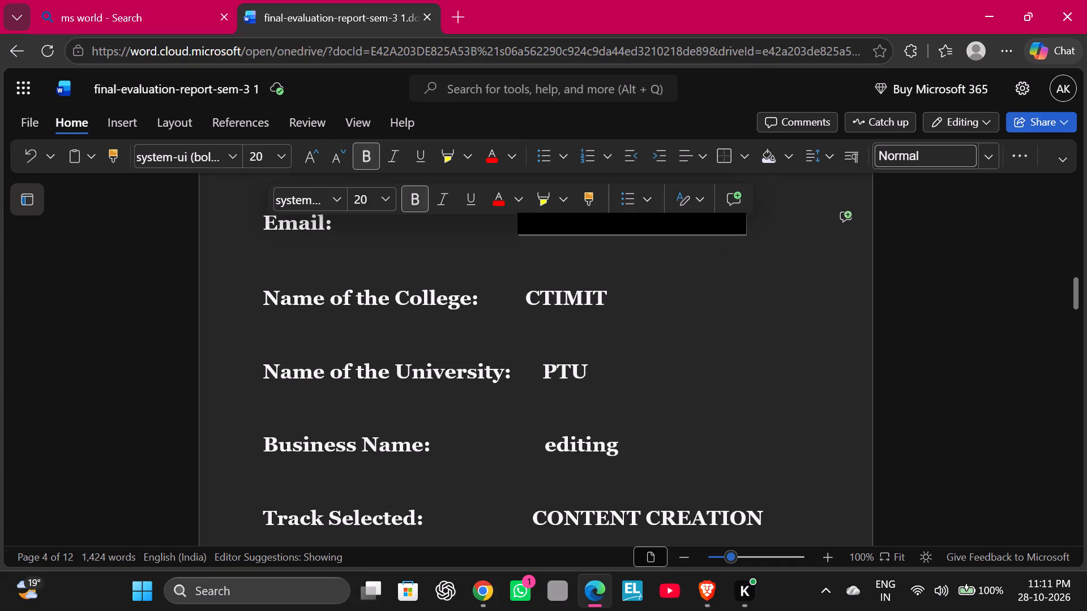
key(BackSpace)
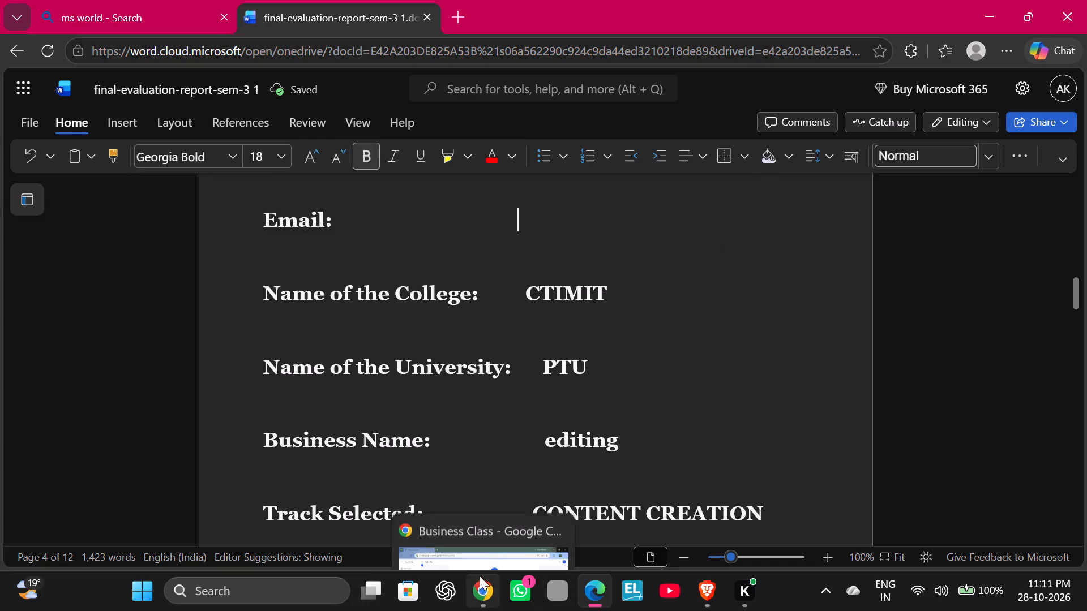
click(482, 583)
click(713, 427)
drag(702, 462, 774, 462)
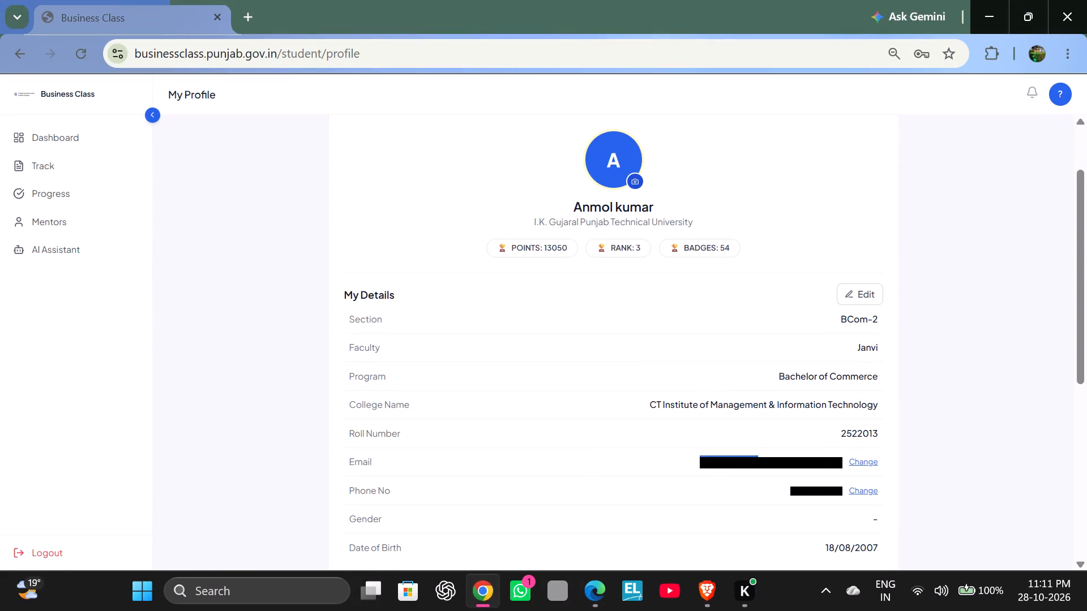
drag(774, 462, 840, 461)
key(ctrl+c)
key(ctrl+c)
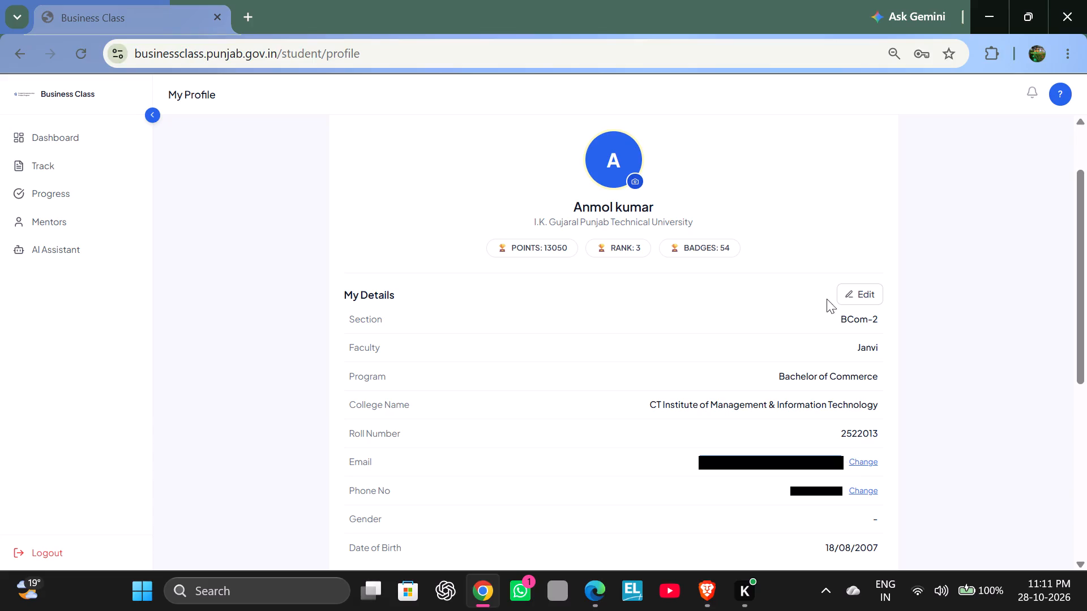
click(990, 4)
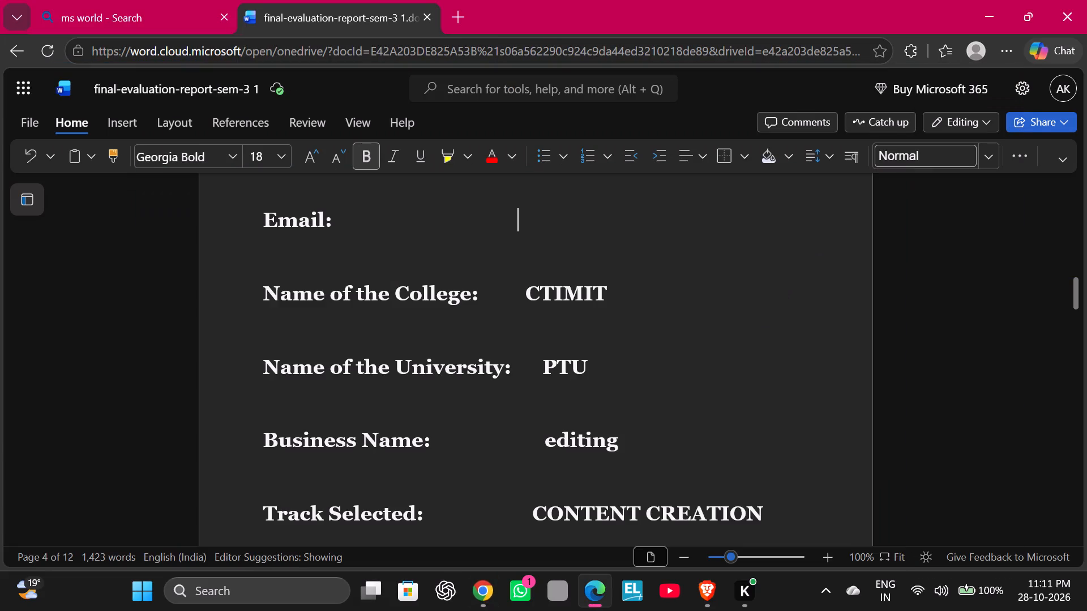
key(ctrl+v)
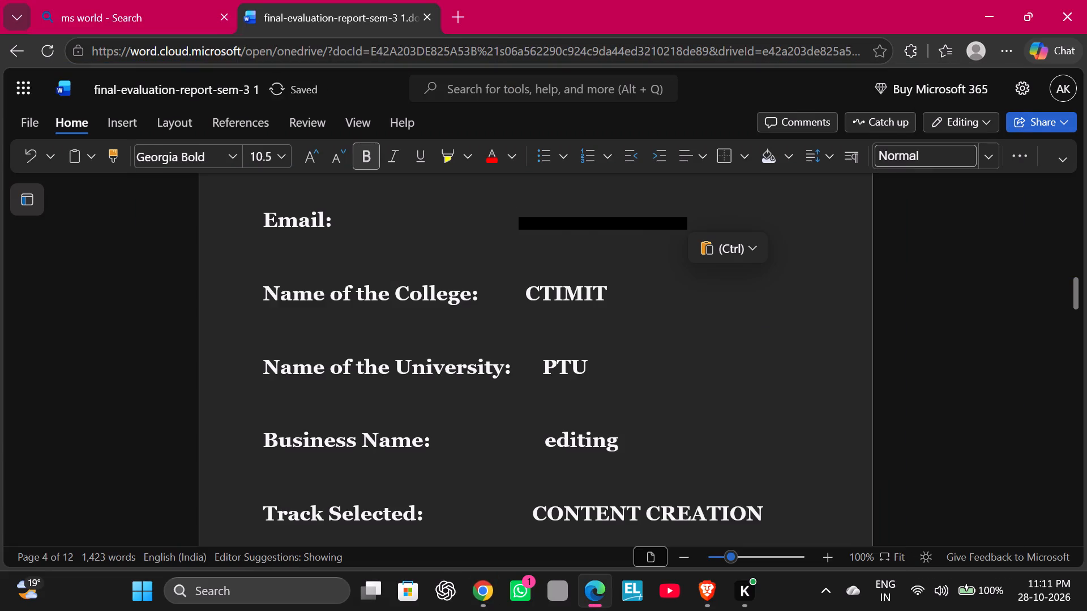
Try font size 24 on the pasted email address, then set it to 16.
drag(509, 217, 722, 217)
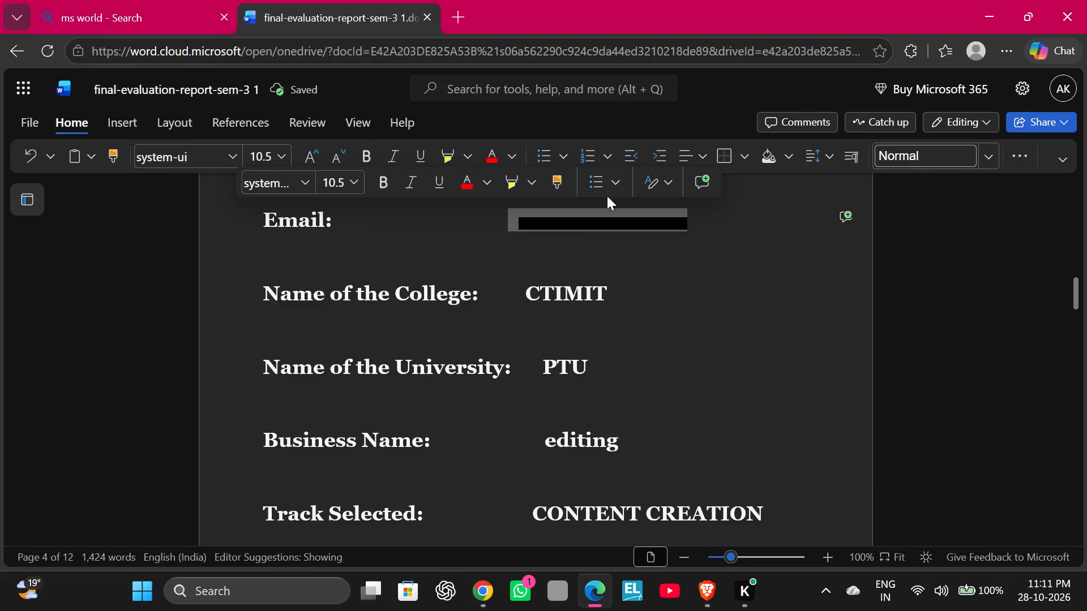
click(356, 179)
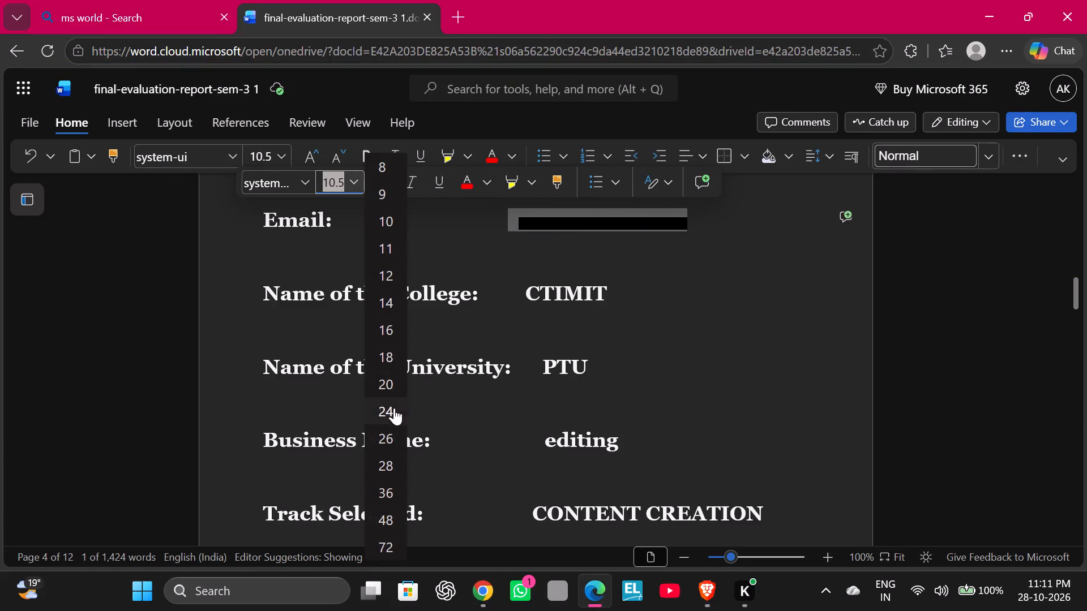
click(394, 408)
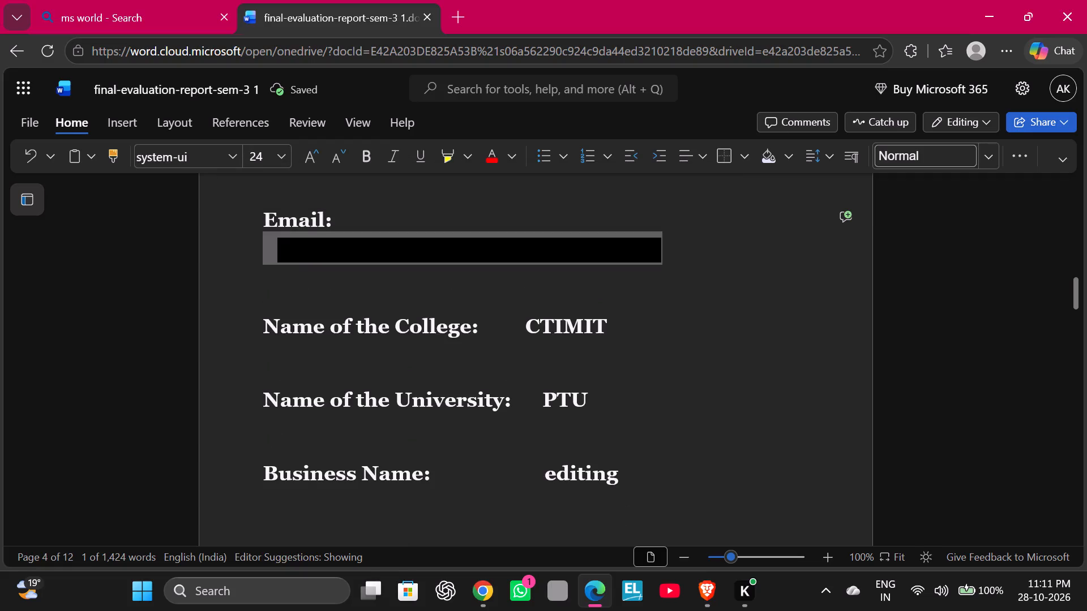
click(270, 152)
click(277, 162)
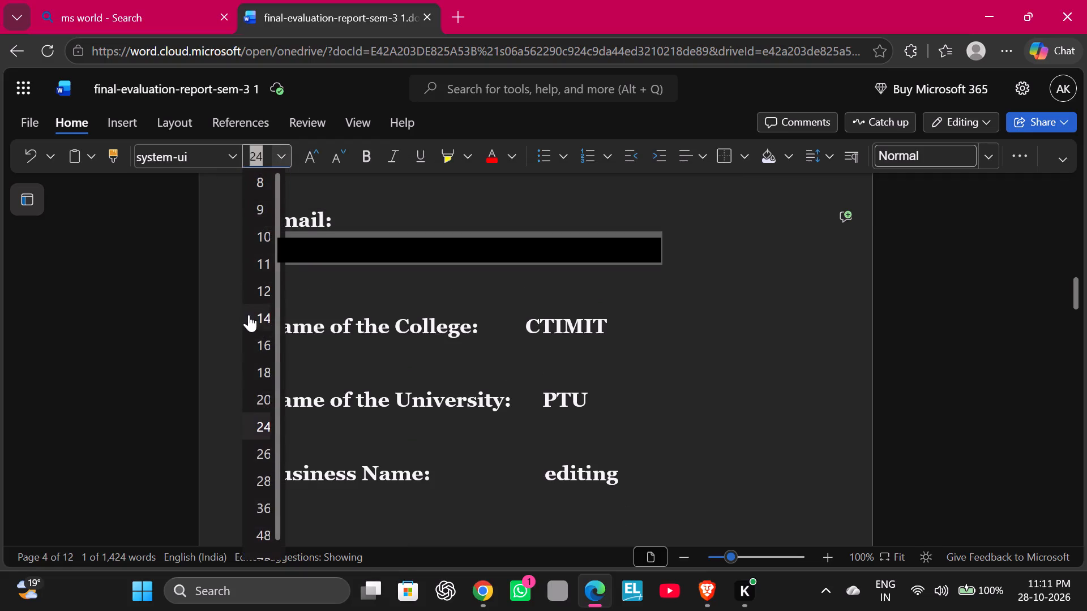
click(268, 346)
click(668, 352)
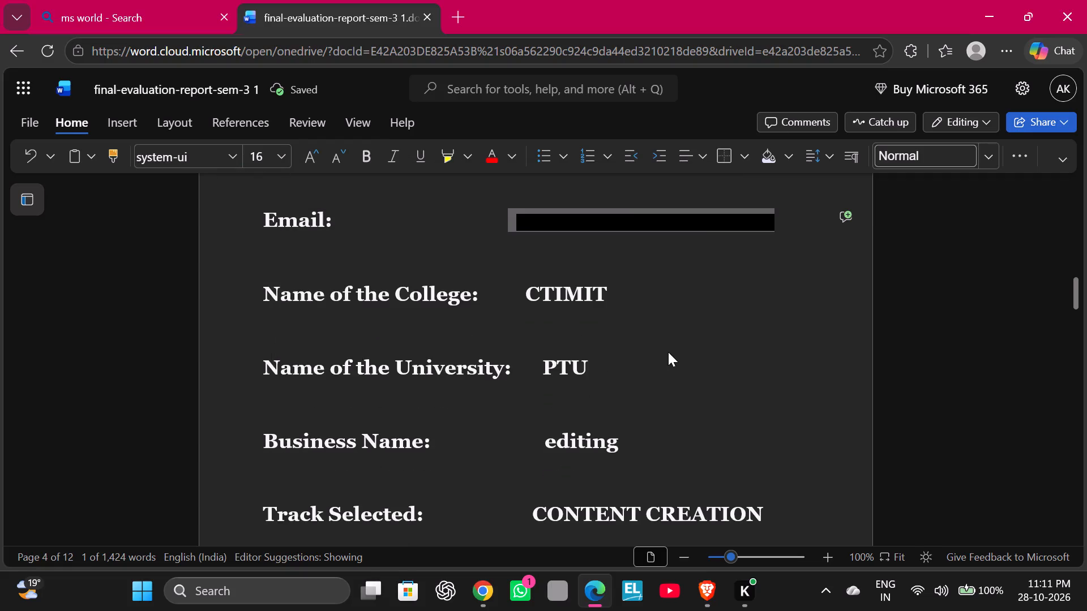
Delete the business name "editing" from the Business Name line in Student Details.
scroll(668, 352, down, 4)
scroll(668, 352, up, 2)
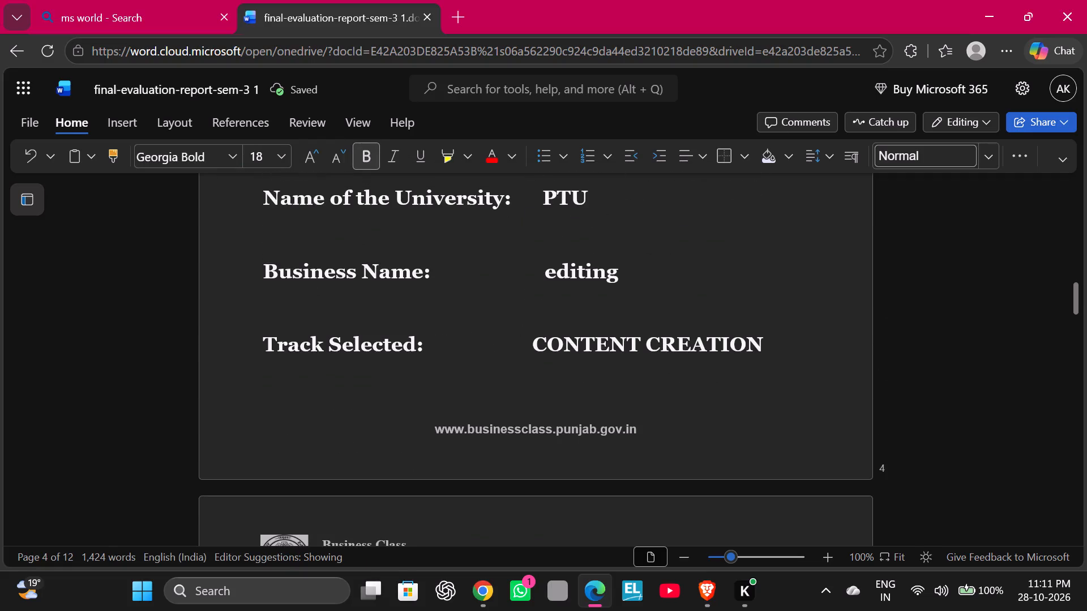
drag(547, 273, 637, 276)
key(BackSpace)
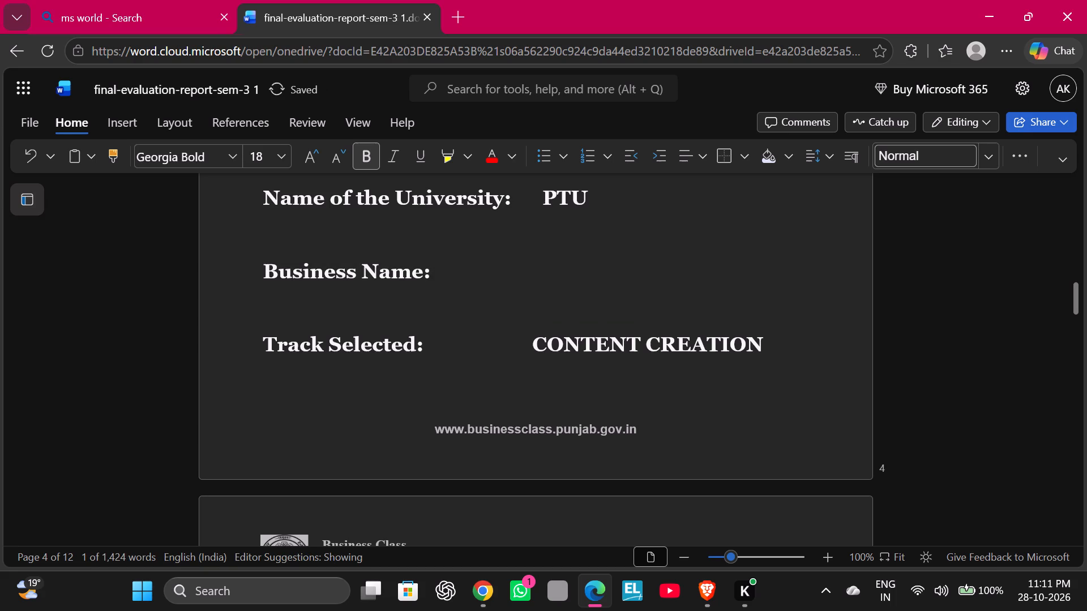
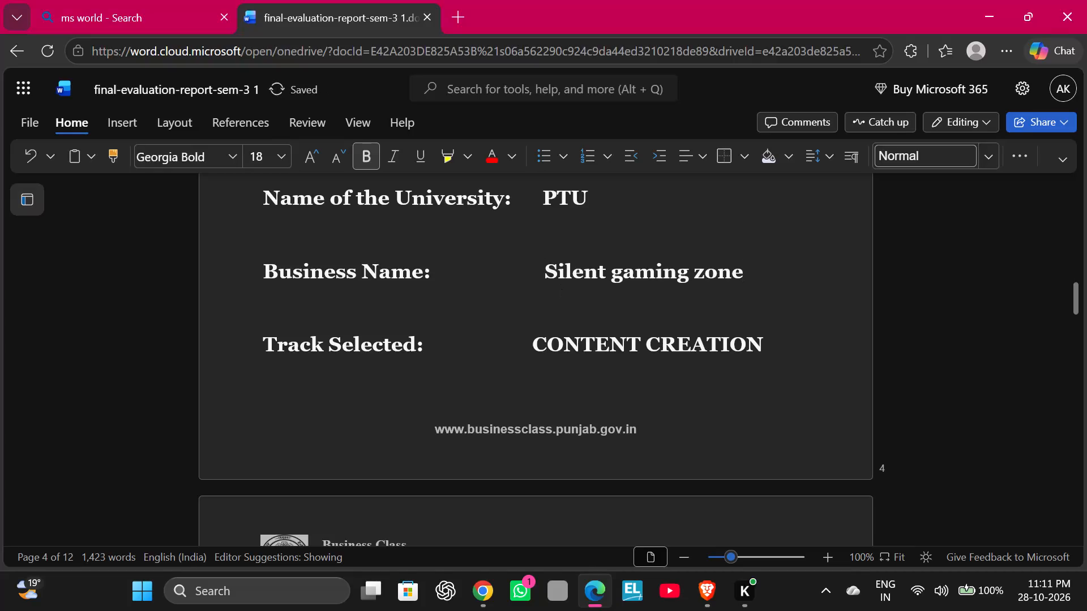
Replace the channel name "editor_7" in Section 1's introductory paragraph with the copied "Silent gaming zone".
click(496, 342)
scroll(496, 342, down, 6)
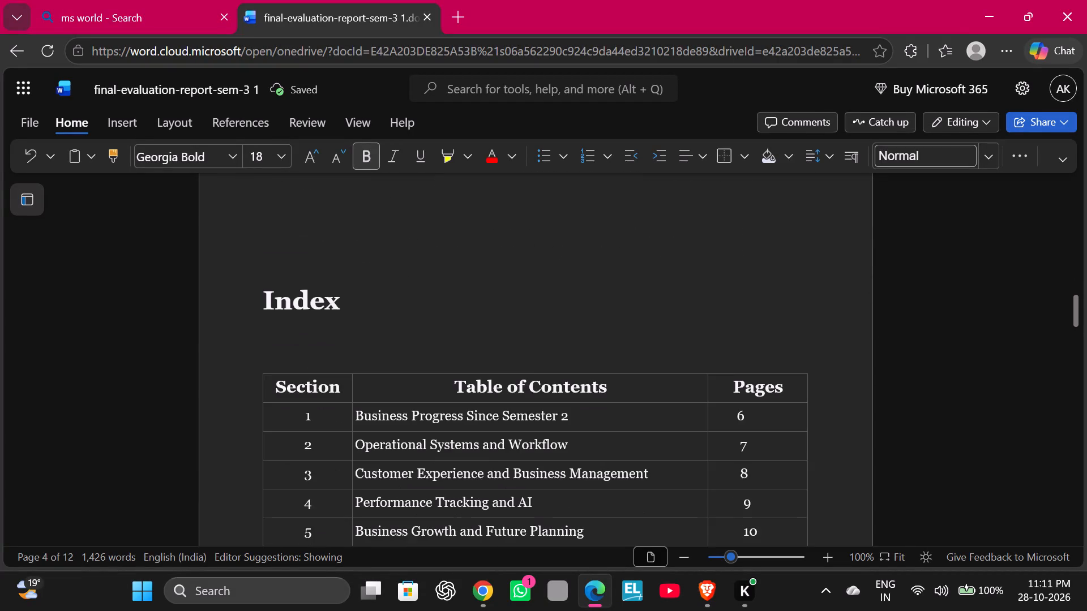
scroll(519, 398, down, 10)
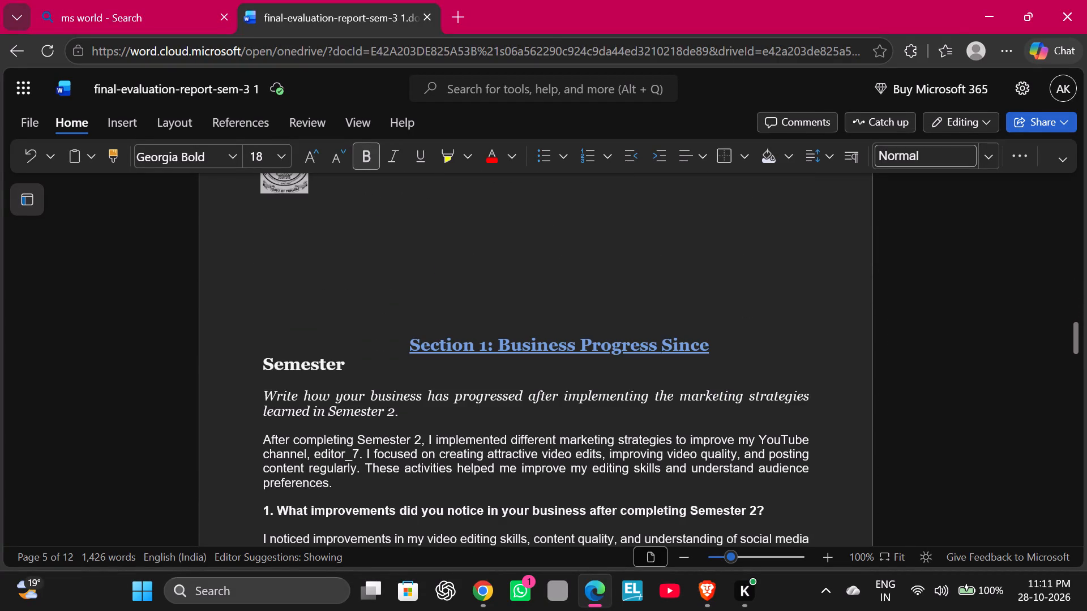
scroll(448, 418, down, 1)
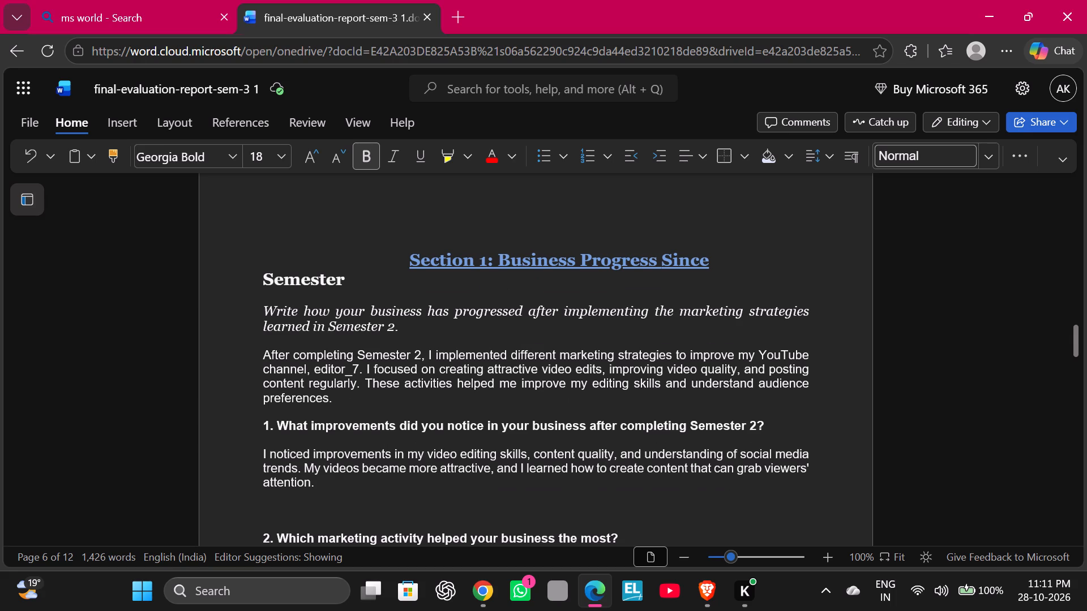
scroll(408, 367, down, 1)
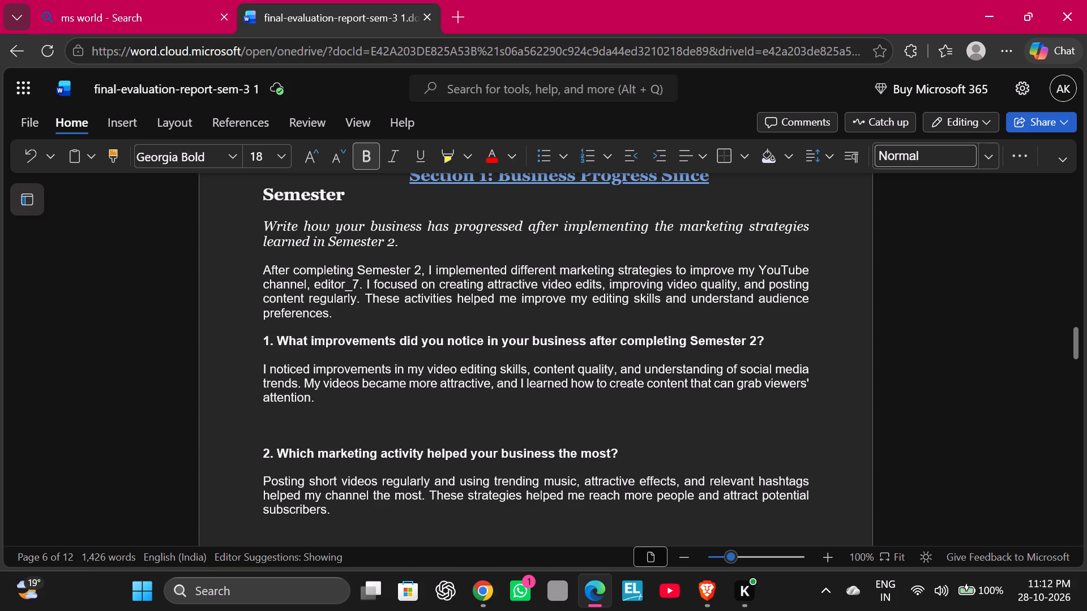
drag(313, 282, 362, 281)
drag(362, 281, 358, 286)
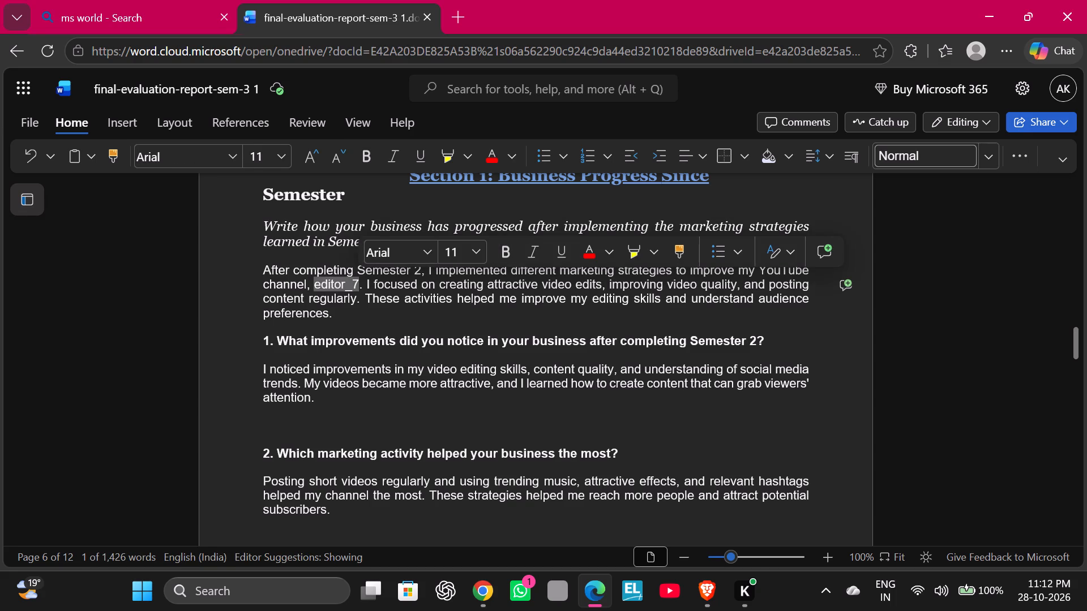
key(BackSpace)
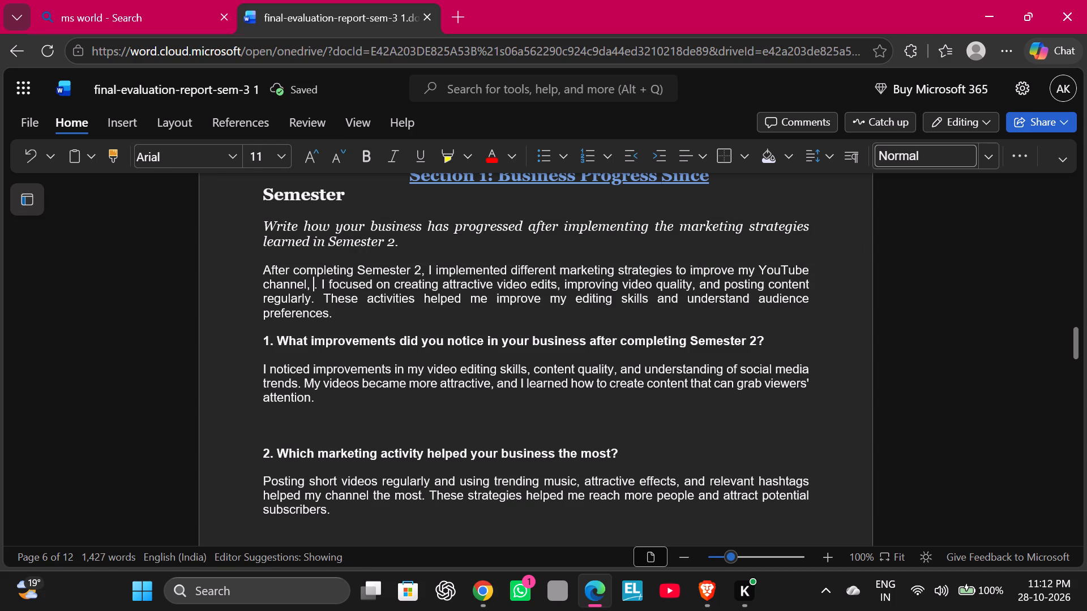
key(v)
key(BackSpace)
key(ctrl+v)
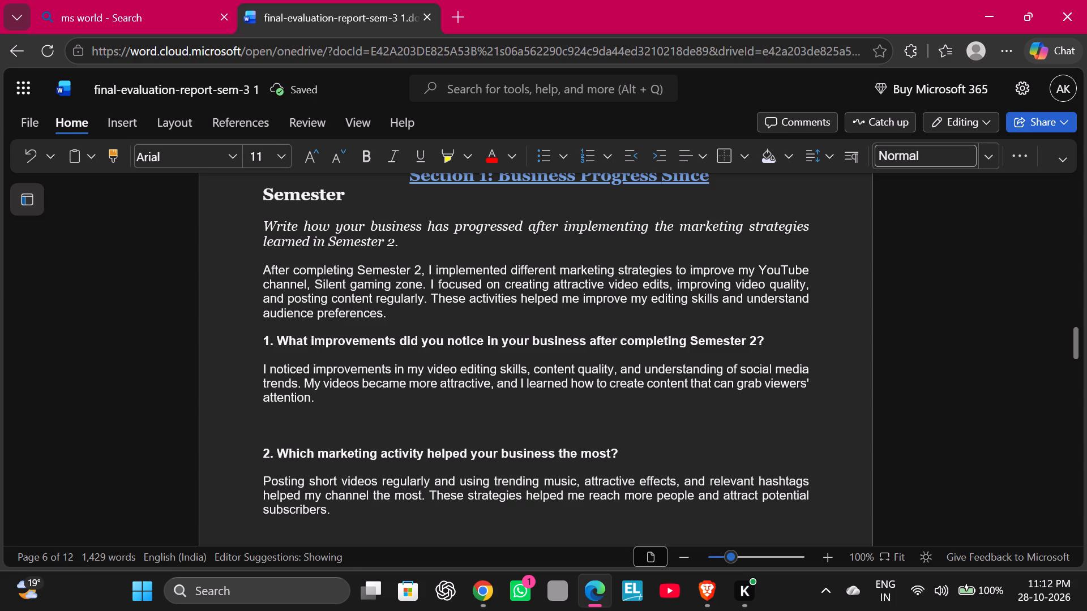
Replace "editor_7" with "Silent gaming zone" at the end of the answer to question 3 in Section 1.
click(382, 364)
scroll(382, 364, down, 2)
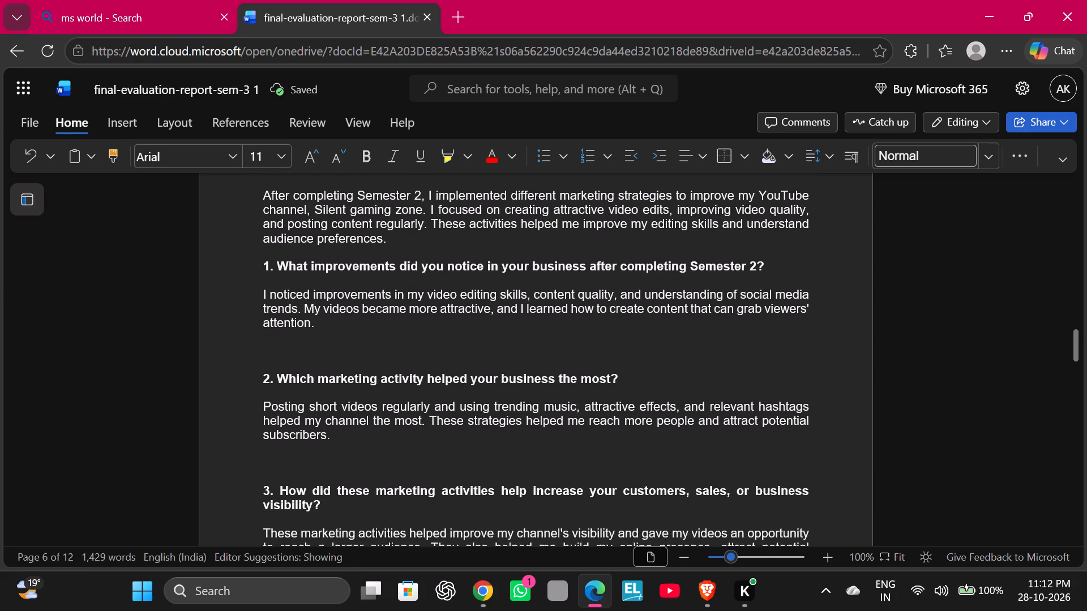
scroll(381, 364, down, 2)
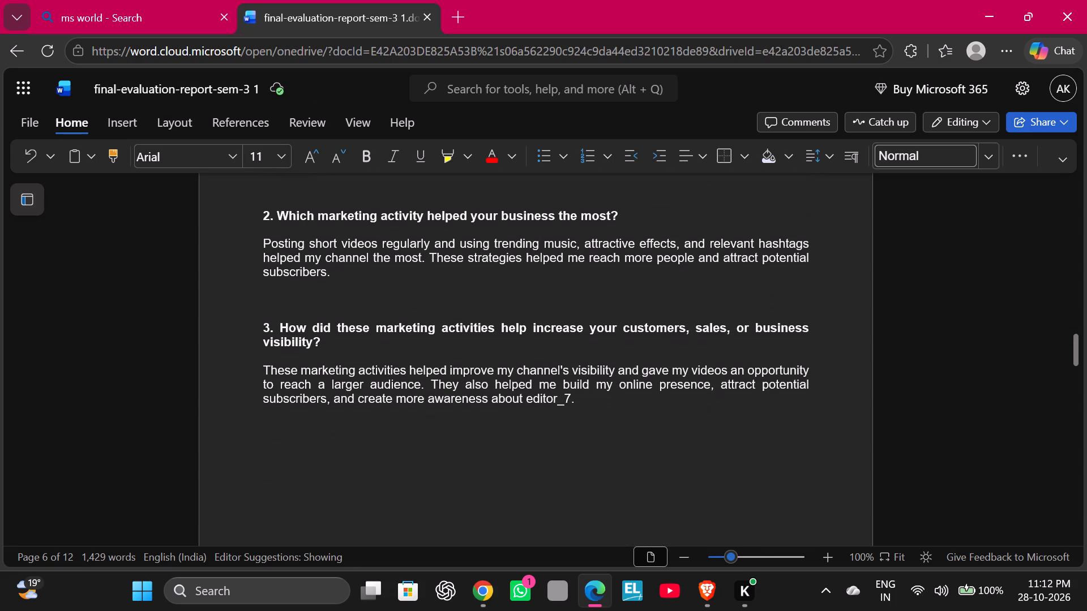
drag(528, 398, 570, 393)
click(570, 393)
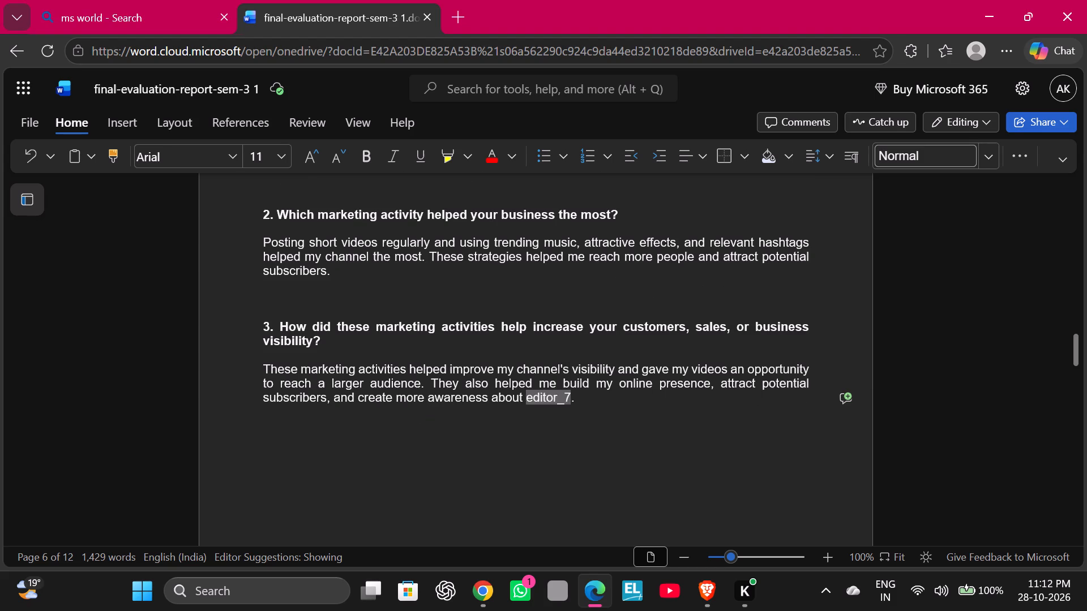
key(BackSpace)
key(ctrl+v)
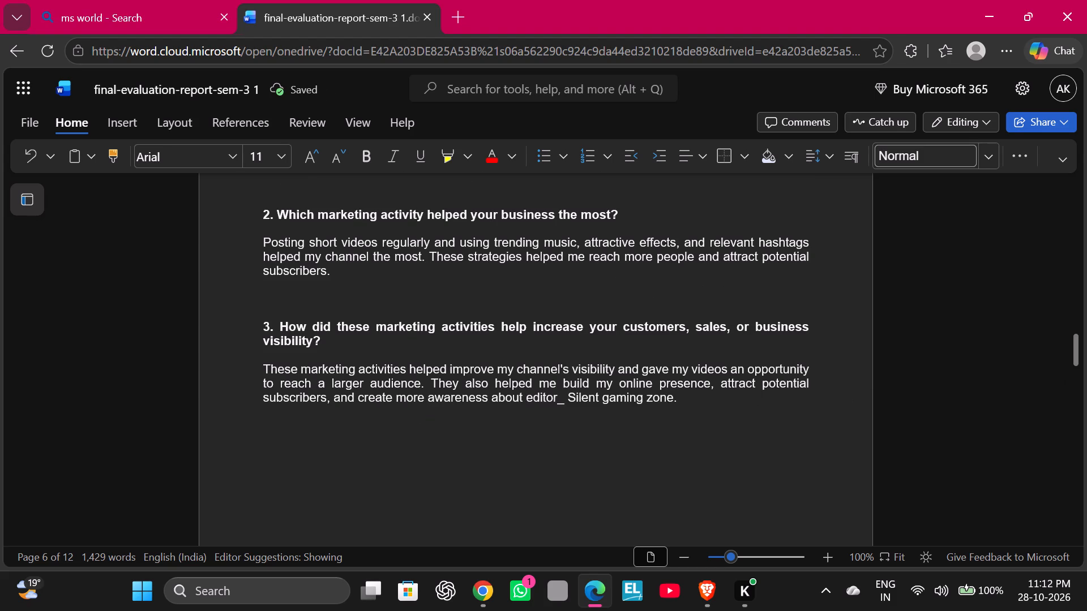
click(555, 400)
drag(570, 400, 566, 399)
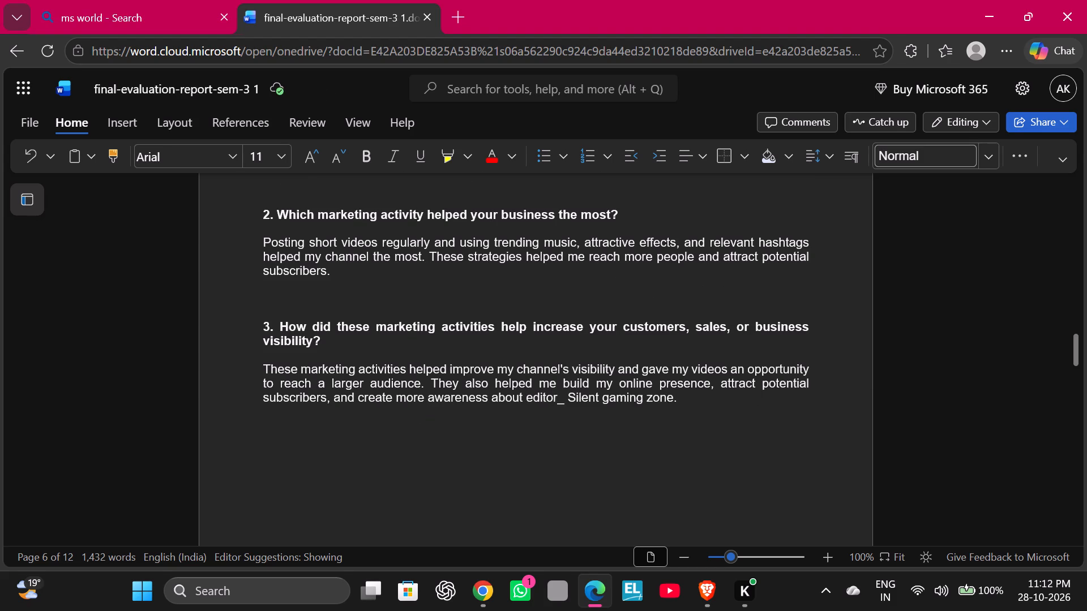
drag(566, 399, 532, 399)
key(BackSpace)
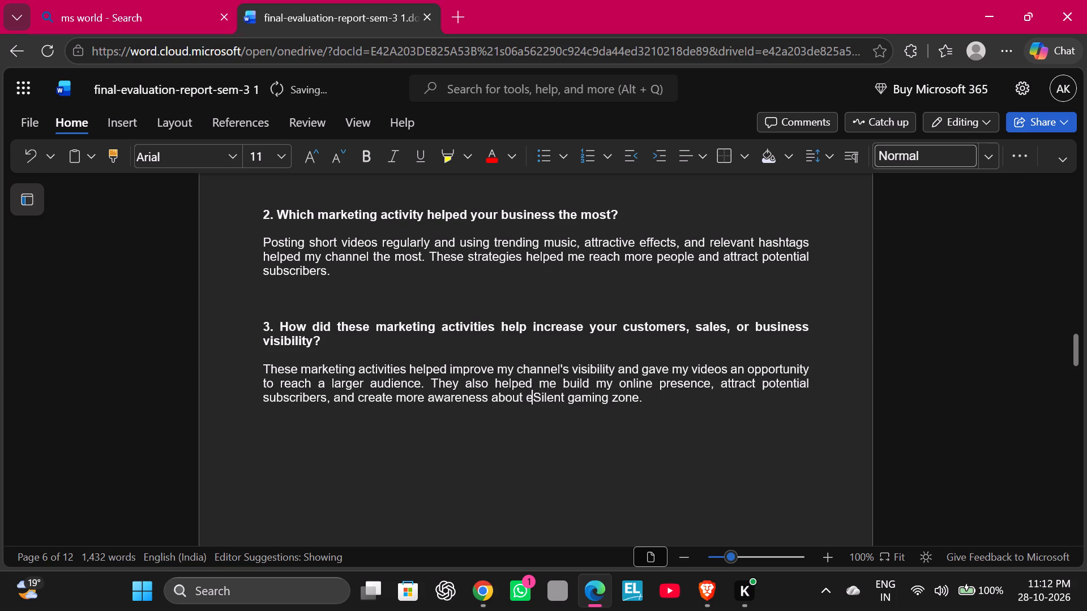
scroll(532, 399, down, 1)
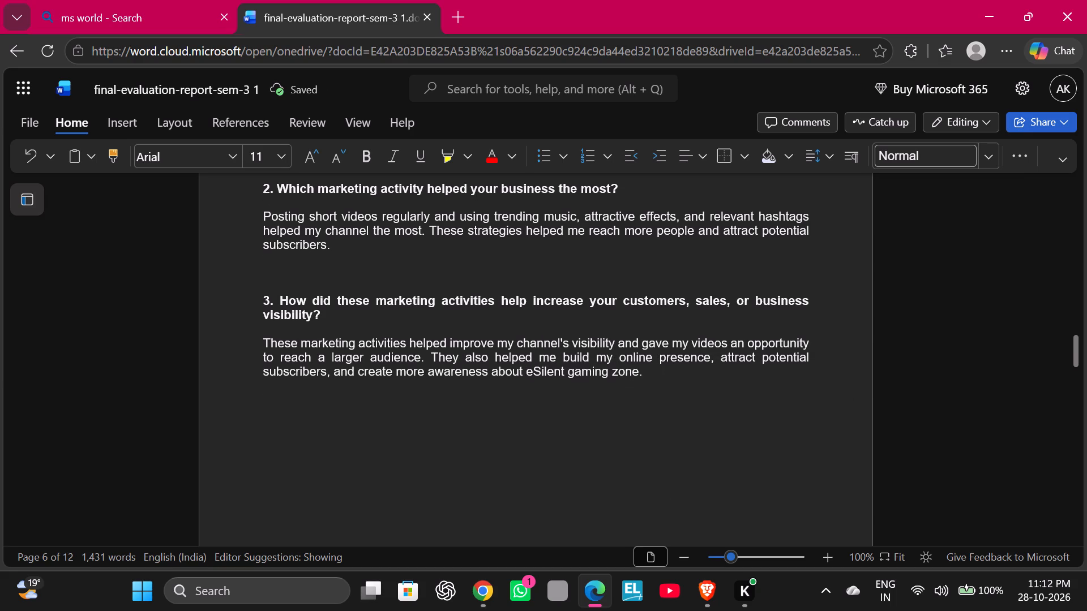
key(BackSpace)
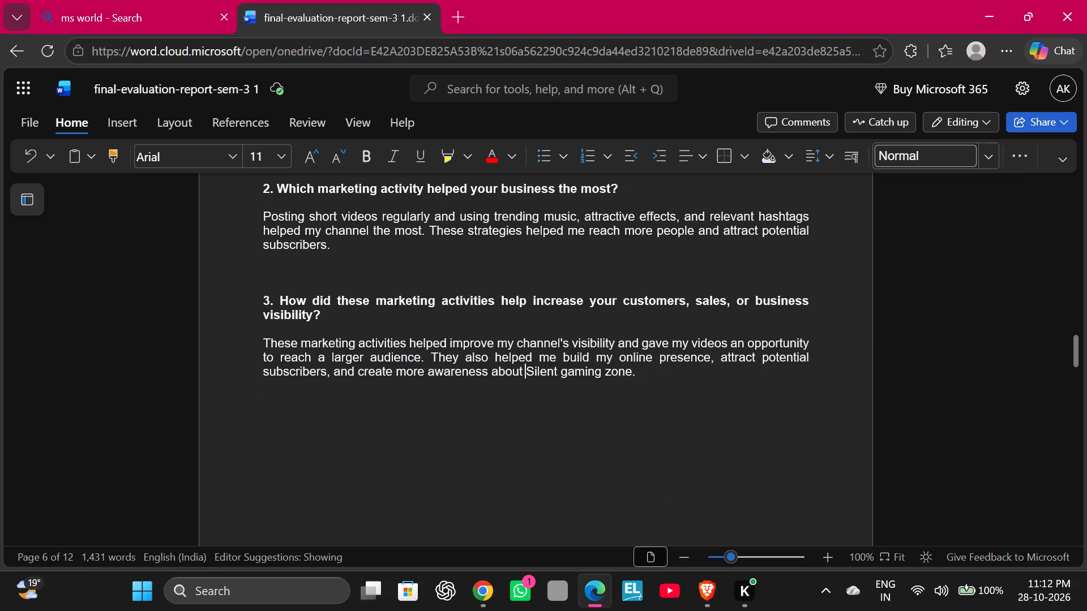
right_click(531, 399)
scroll(531, 399, down, 3)
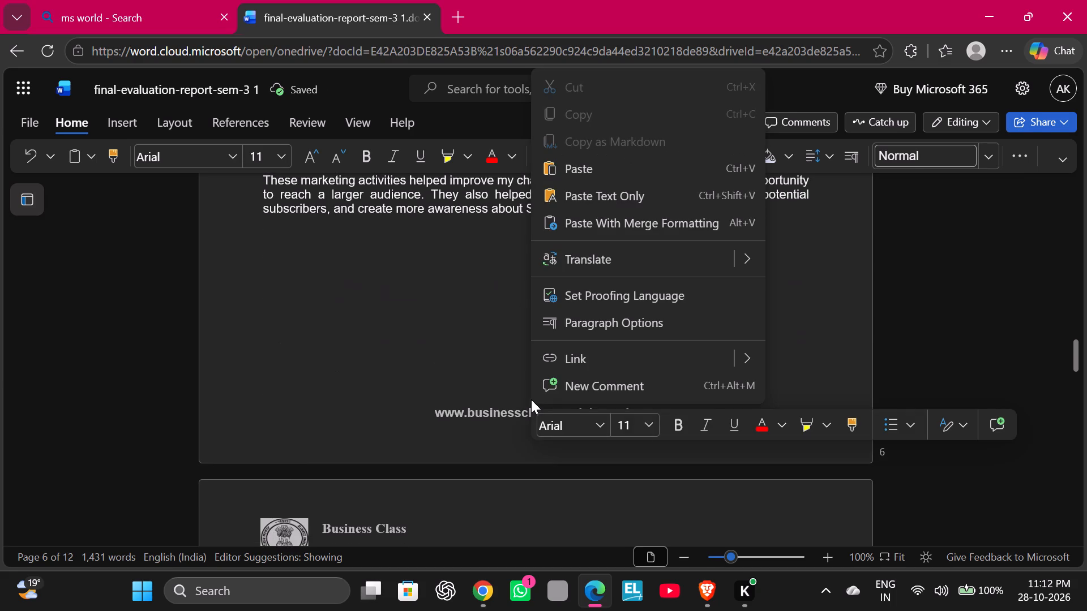
click(477, 382)
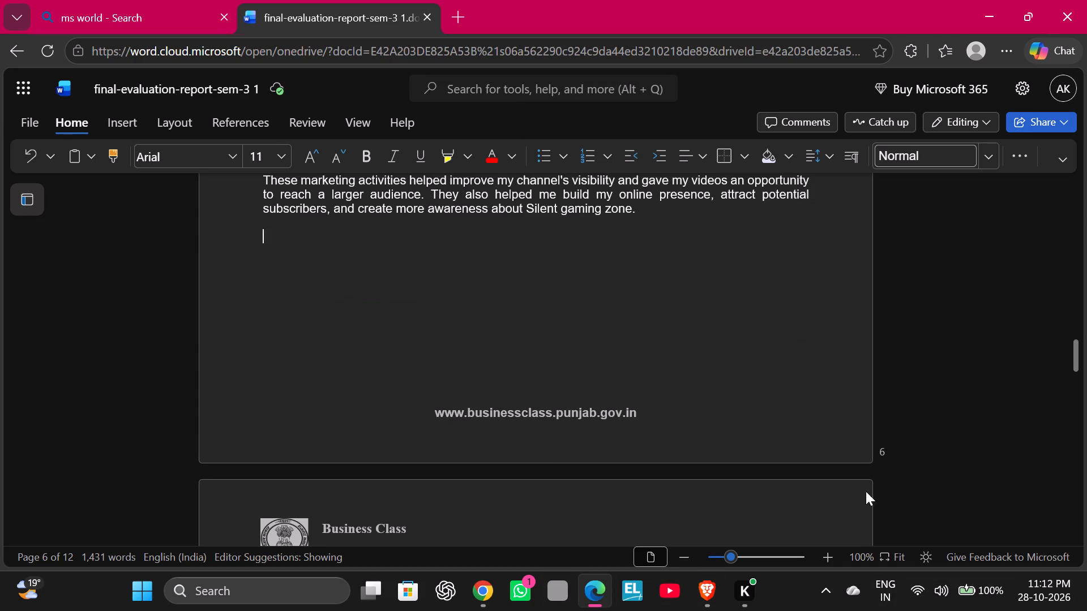
Replace "editor_7" with "Silent gaming zone" in the introductory paragraph of Section 2: Operational Systems and Workflow.
click(603, 407)
scroll(604, 407, down, 6)
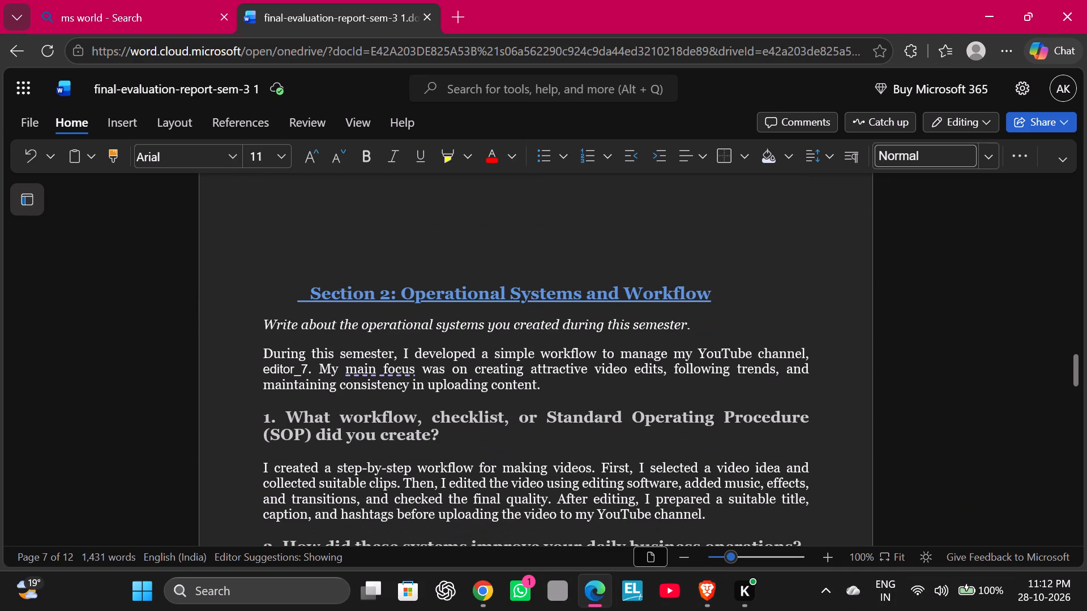
click(627, 358)
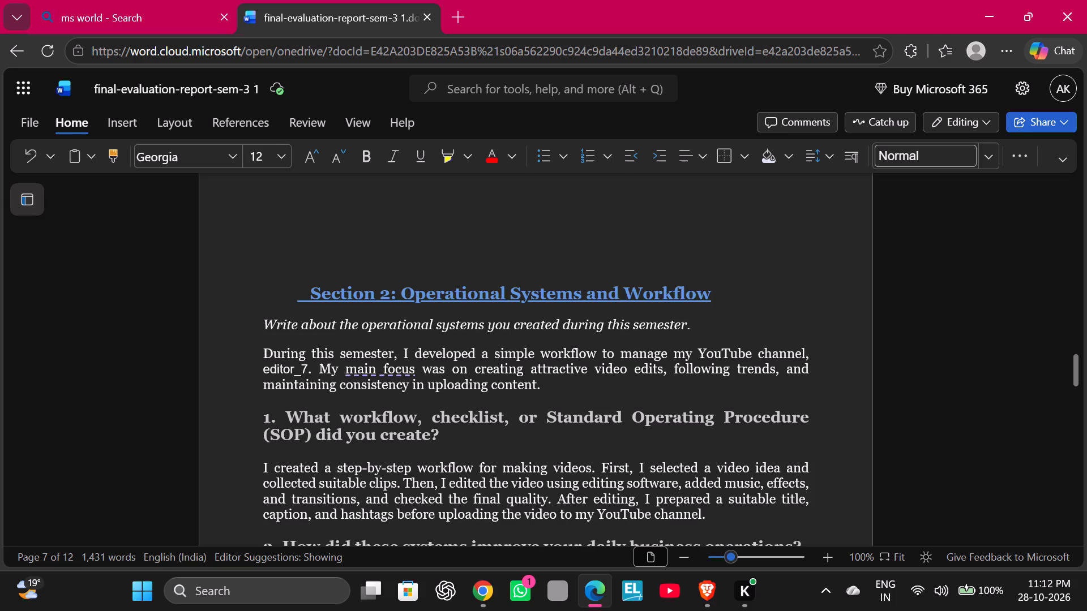
drag(306, 367, 264, 376)
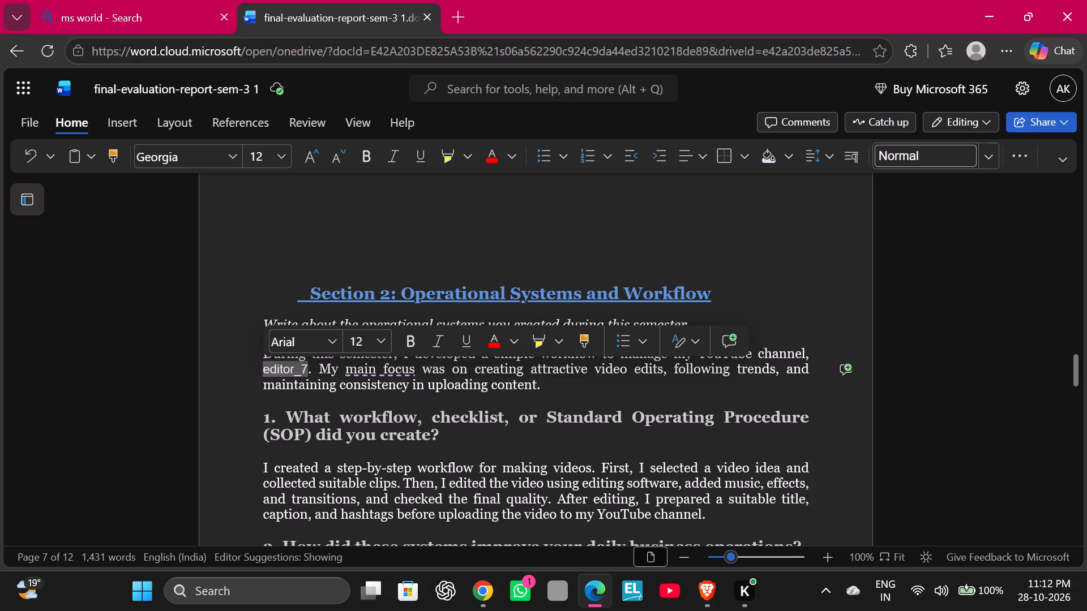
key(BackSpace)
key(ctrl+v)
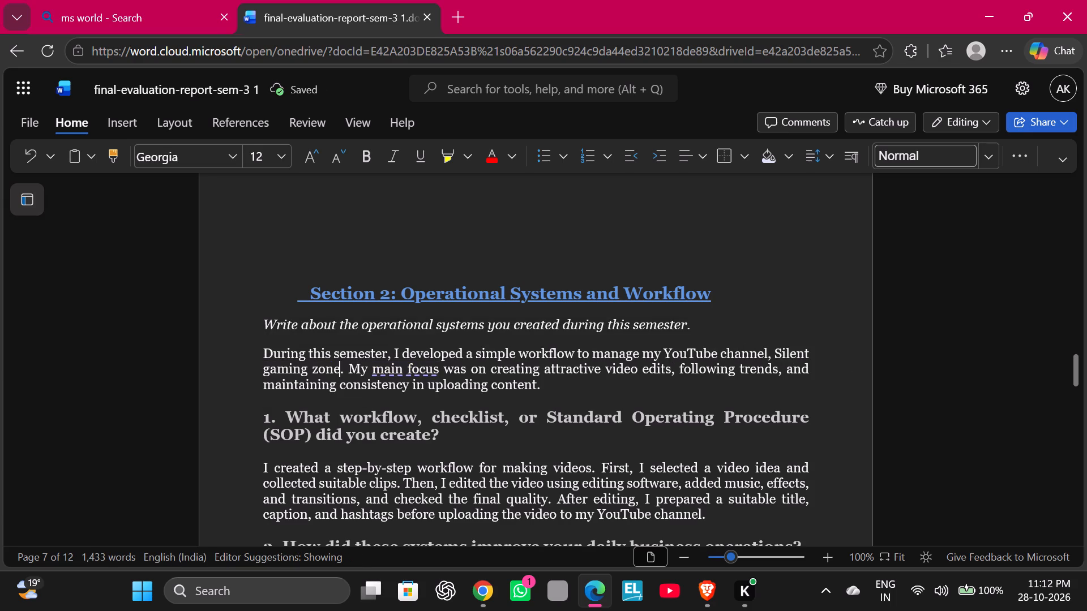
Replace "editor_7" with "Silent gaming zone" at the end of the answer to question 3 in Section 2.
click(701, 460)
scroll(537, 479, down, 1)
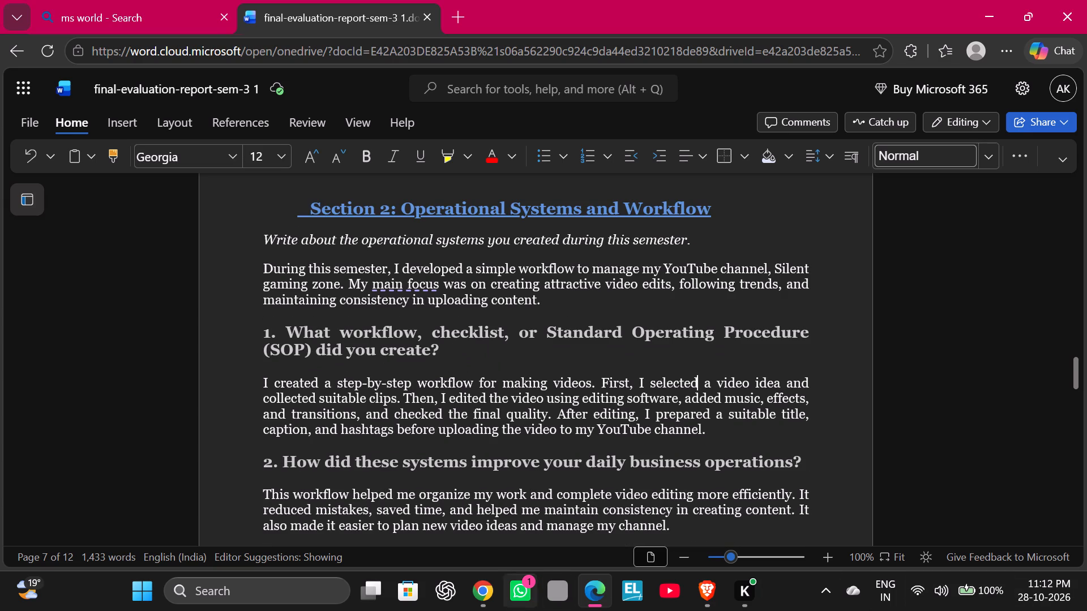
click(467, 398)
scroll(467, 396, down, 2)
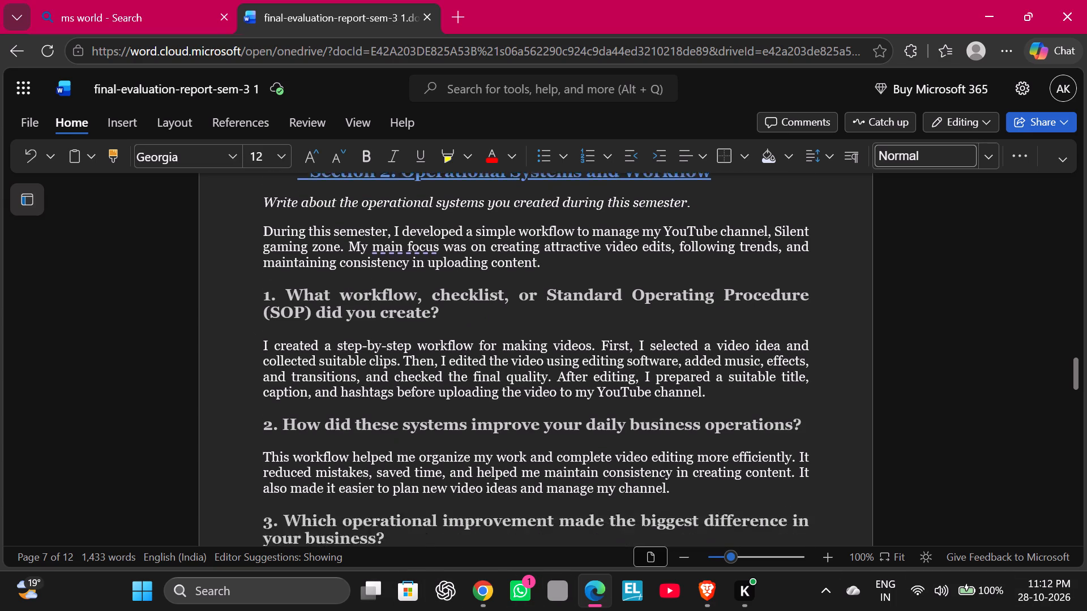
scroll(467, 394, down, 2)
scroll(467, 380, up, 2)
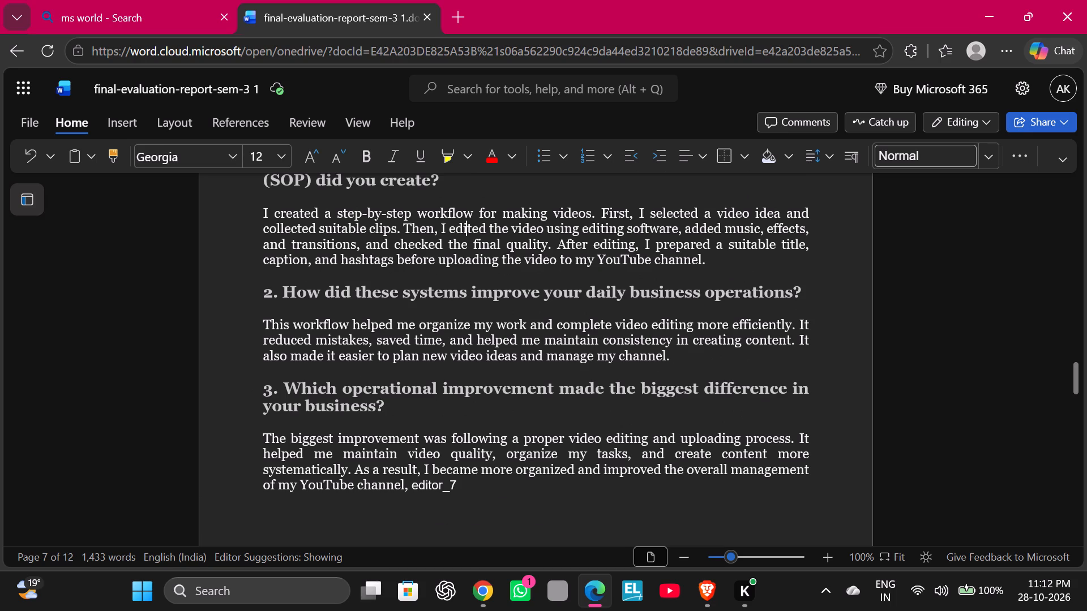
drag(413, 484, 476, 488)
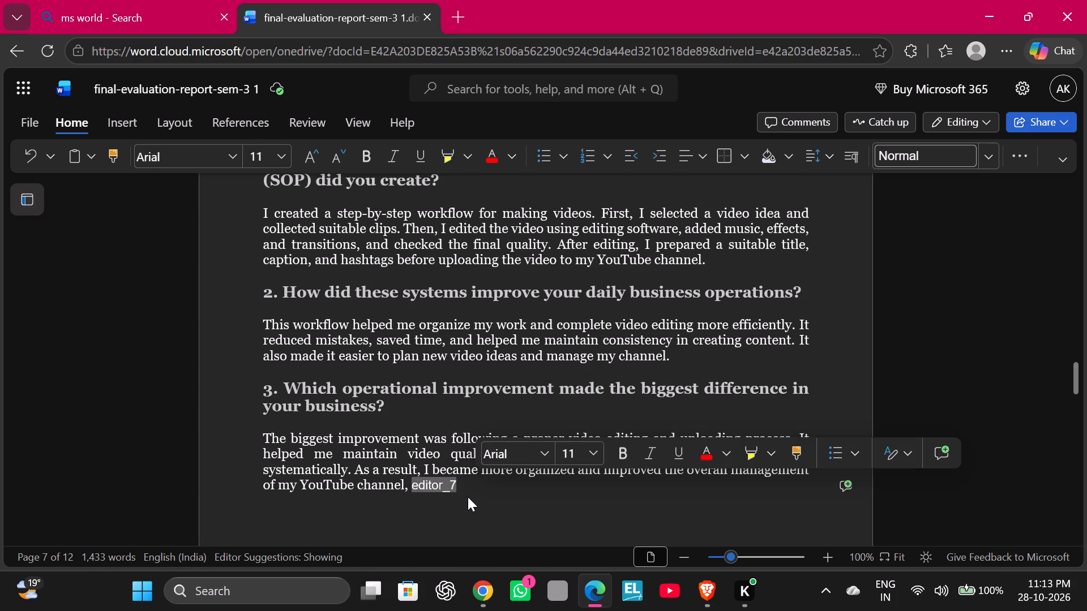
key(BackSpace)
key(ctrl+v)
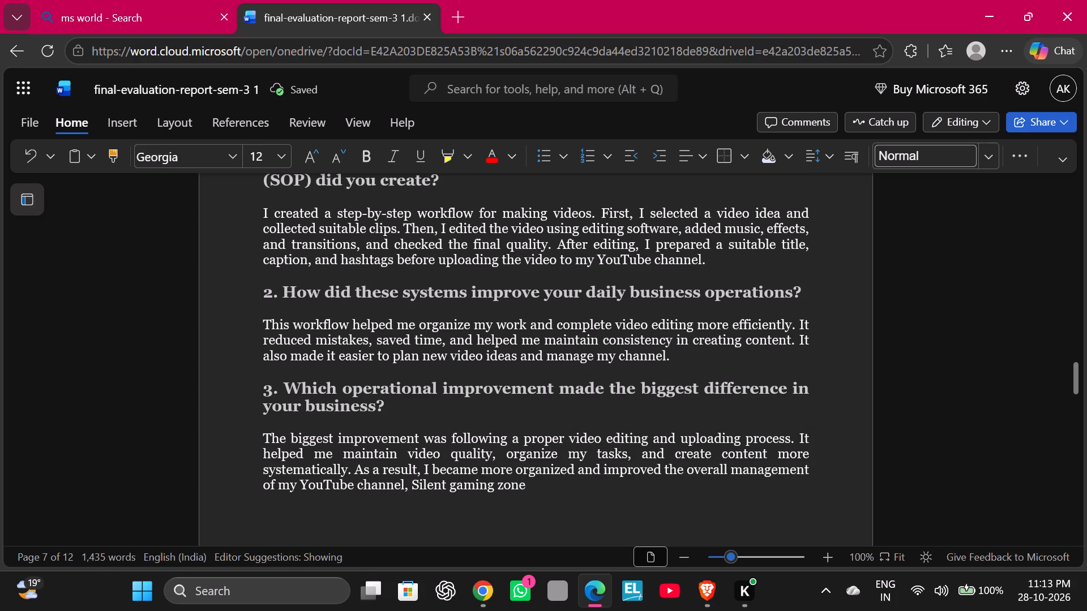
Replace "editor_7" with "Silent gaming zone" followed by a space in Section 3's introductory paragraph.
scroll(465, 497, down, 8)
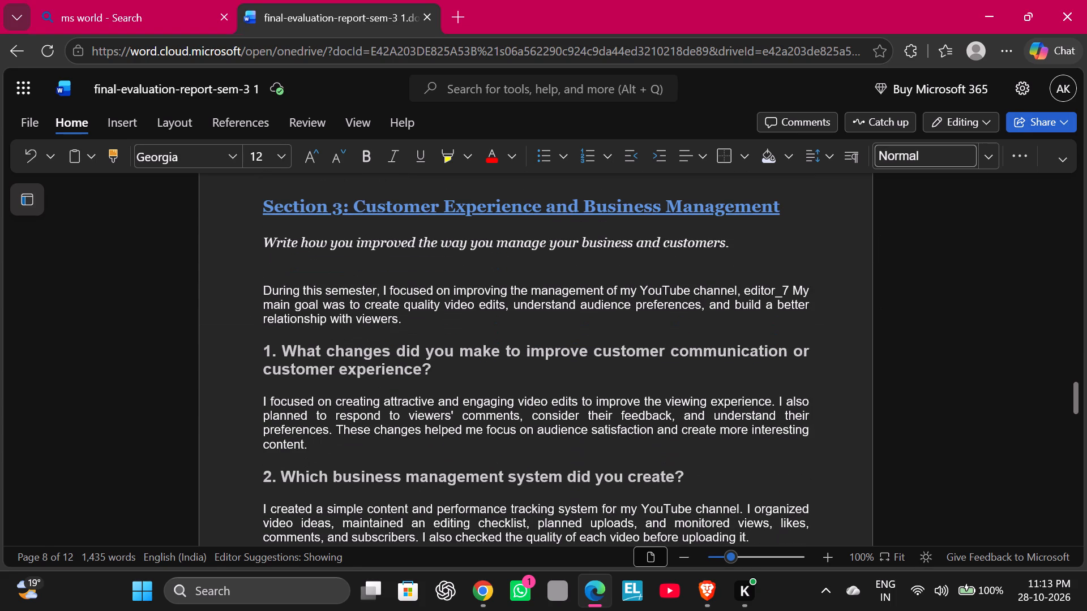
drag(746, 291, 761, 289)
drag(761, 289, 790, 288)
key(BackSpace)
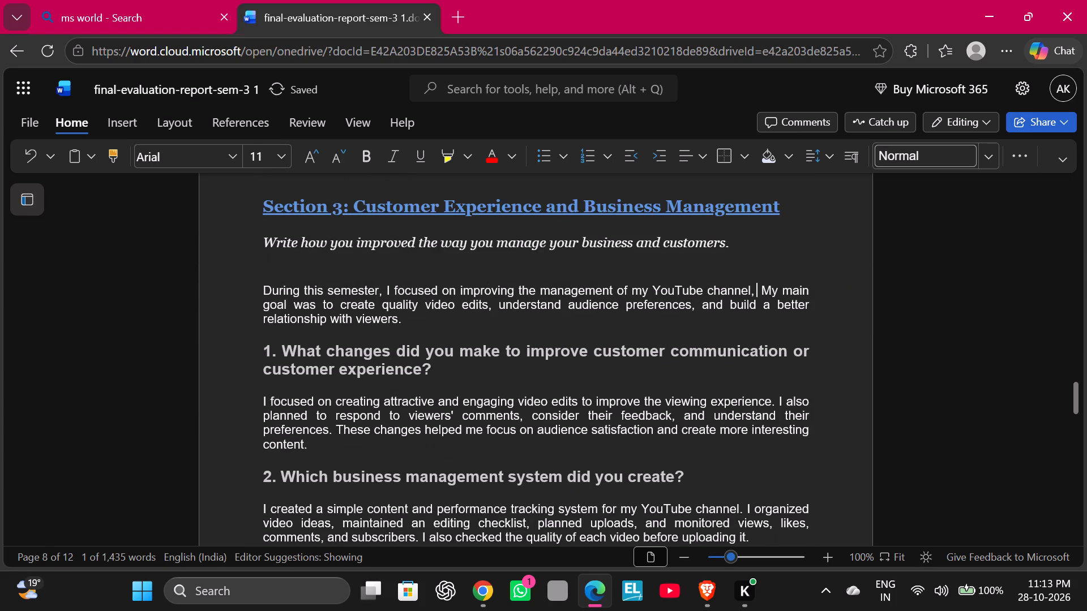
key(ctrl+v)
key(space)
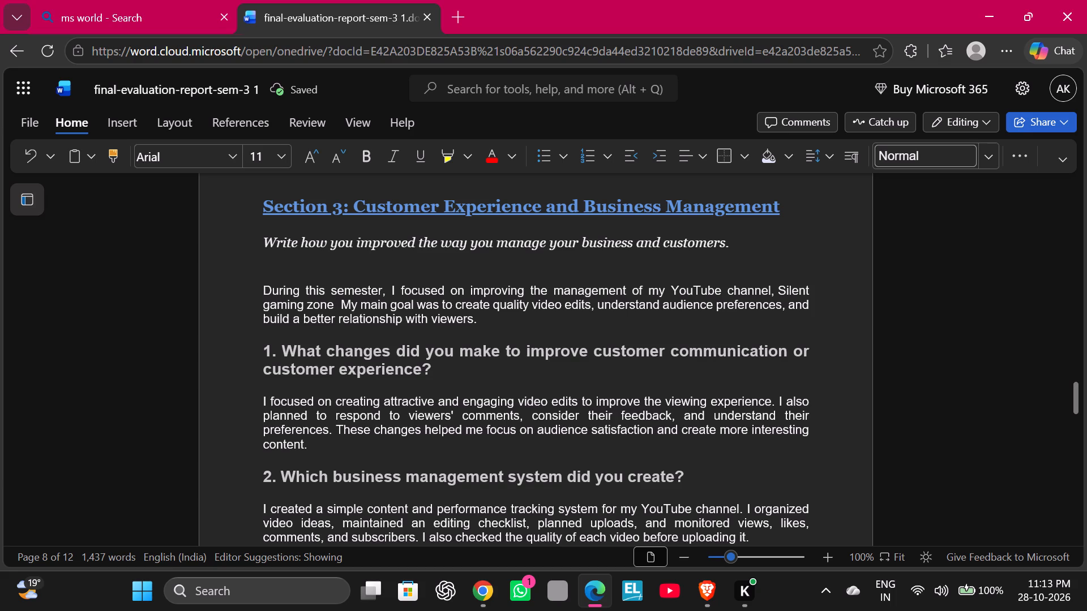
Replace "editor_7" with "Silent gaming zone" in the answer to question 3 in Section 3.
click(630, 350)
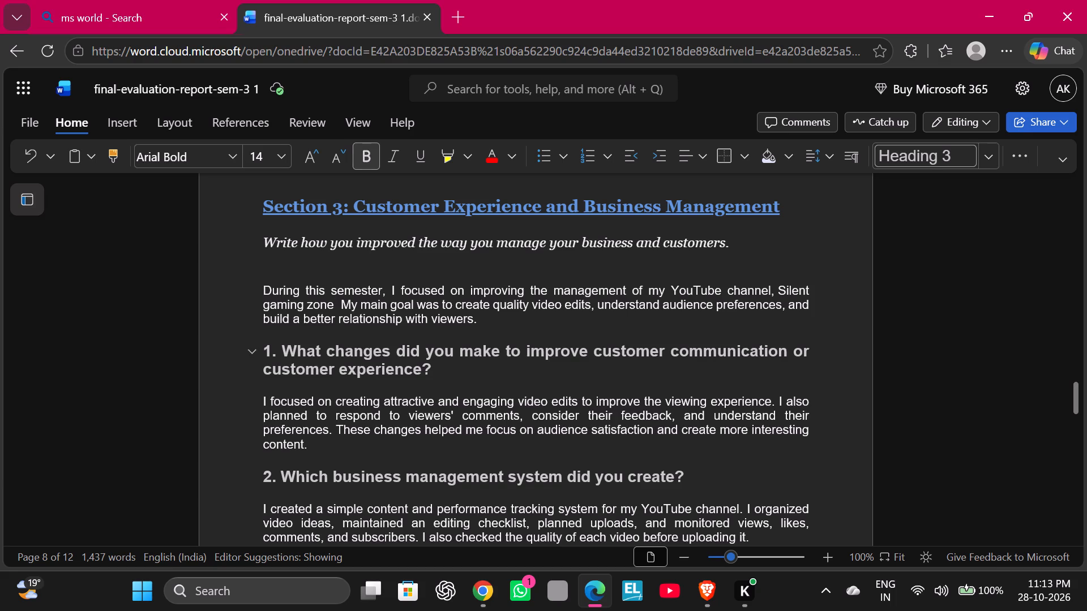
scroll(606, 389, down, 2)
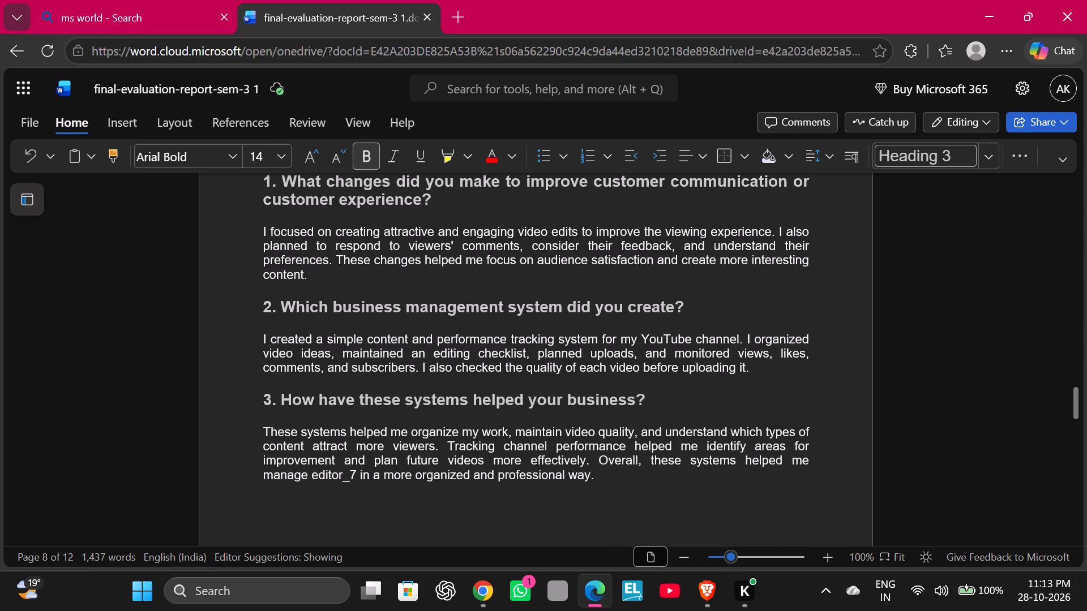
scroll(309, 362, down, 3)
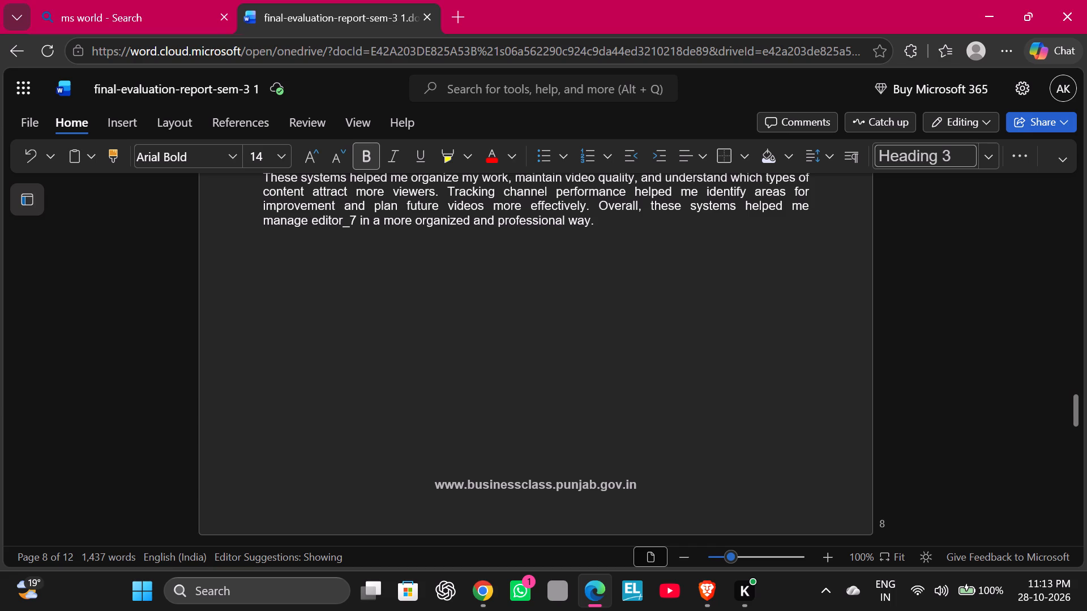
drag(353, 218, 313, 229)
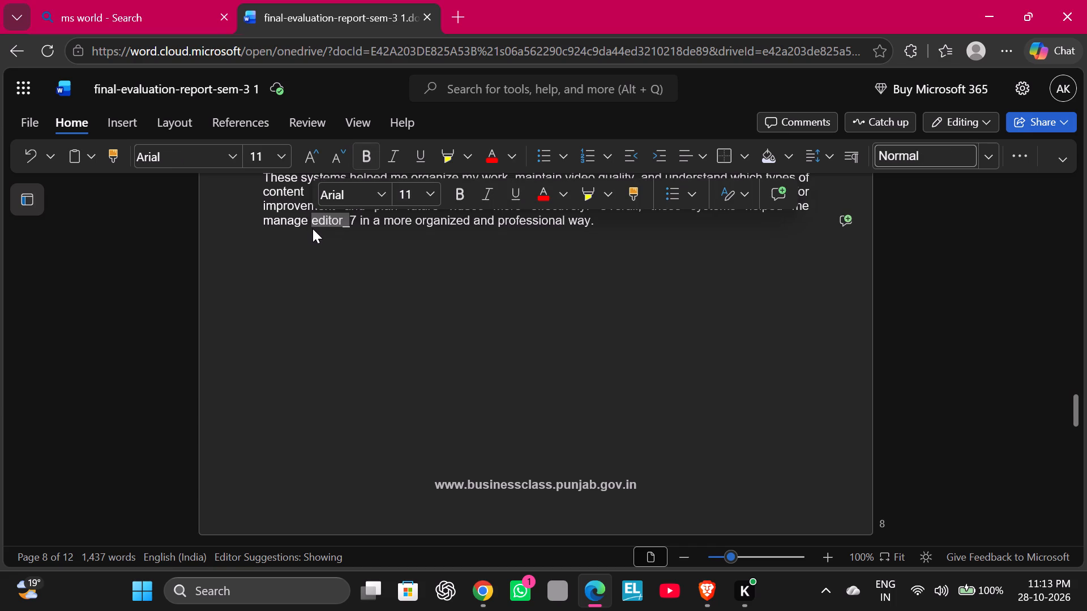
key(BackSpace)
key(Right)
key(BackSpace)
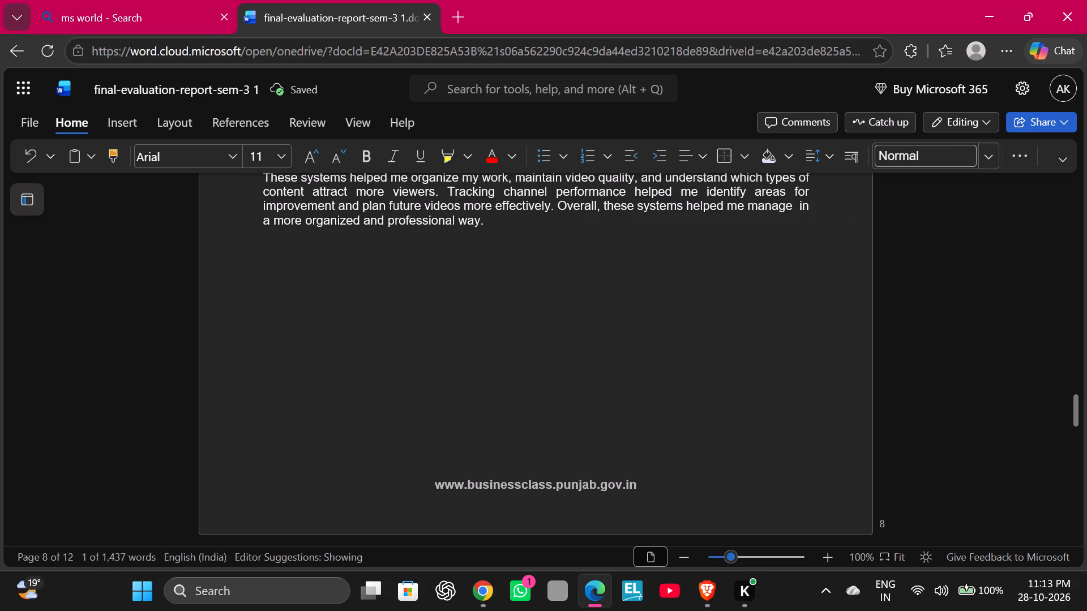
key(ctrl+v)
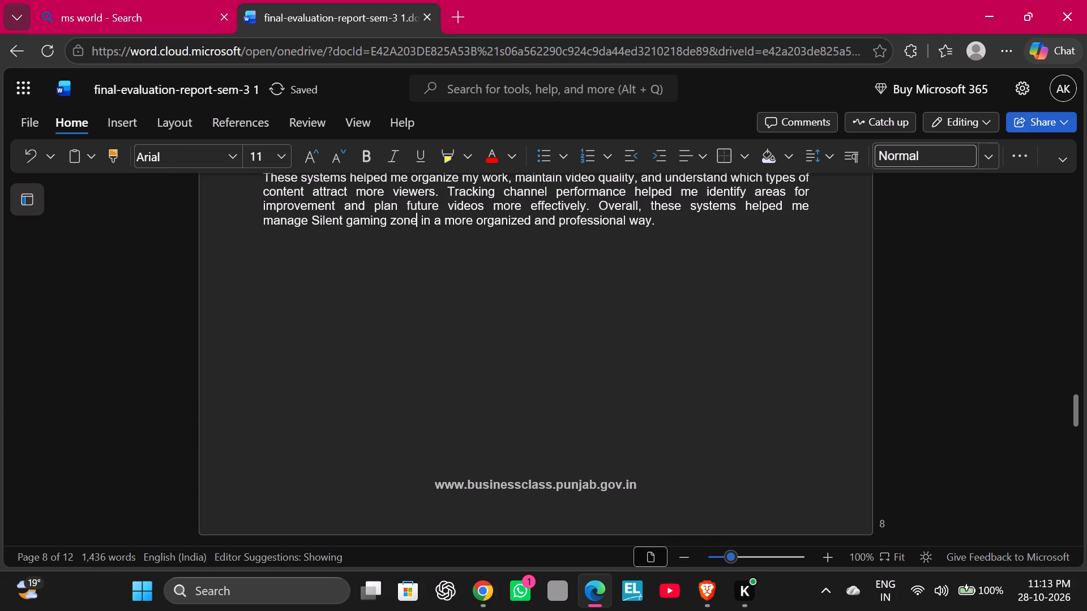
click(369, 352)
Replace "editor_7" with "Silent gaming zone" in the introductory paragraph of Section 4: Performance Tracking and AI.
scroll(369, 352, down, 4)
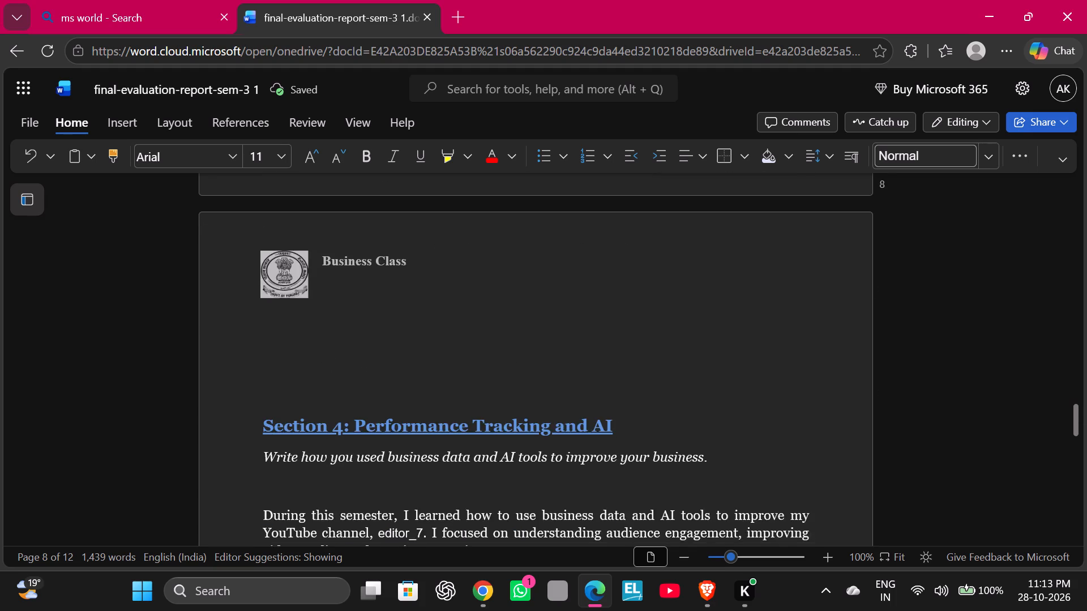
scroll(369, 350, down, 2)
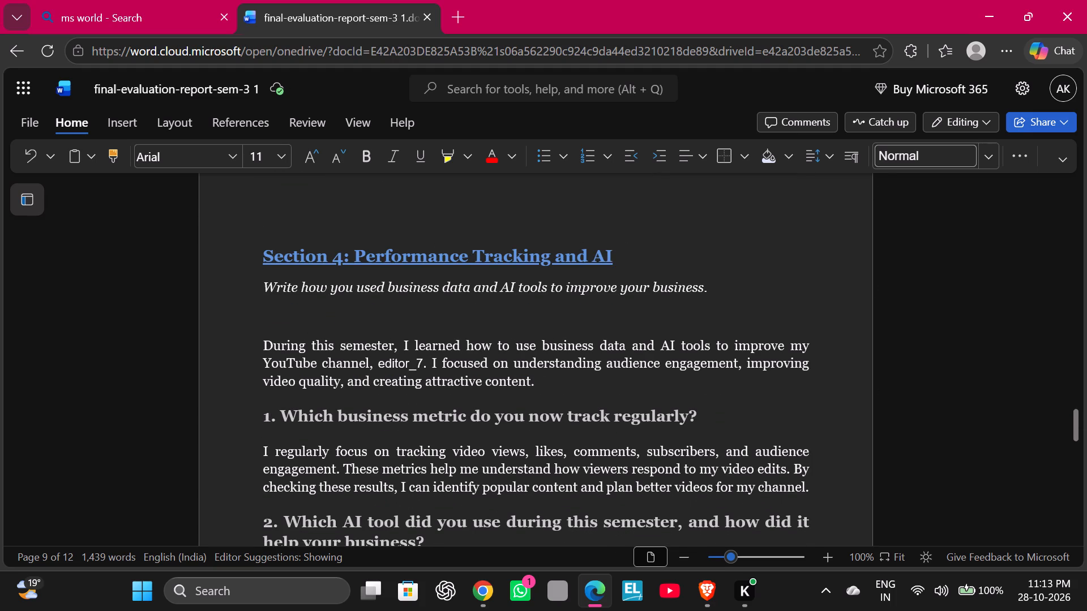
drag(378, 365, 418, 362)
drag(418, 362, 422, 360)
key(BackSpace)
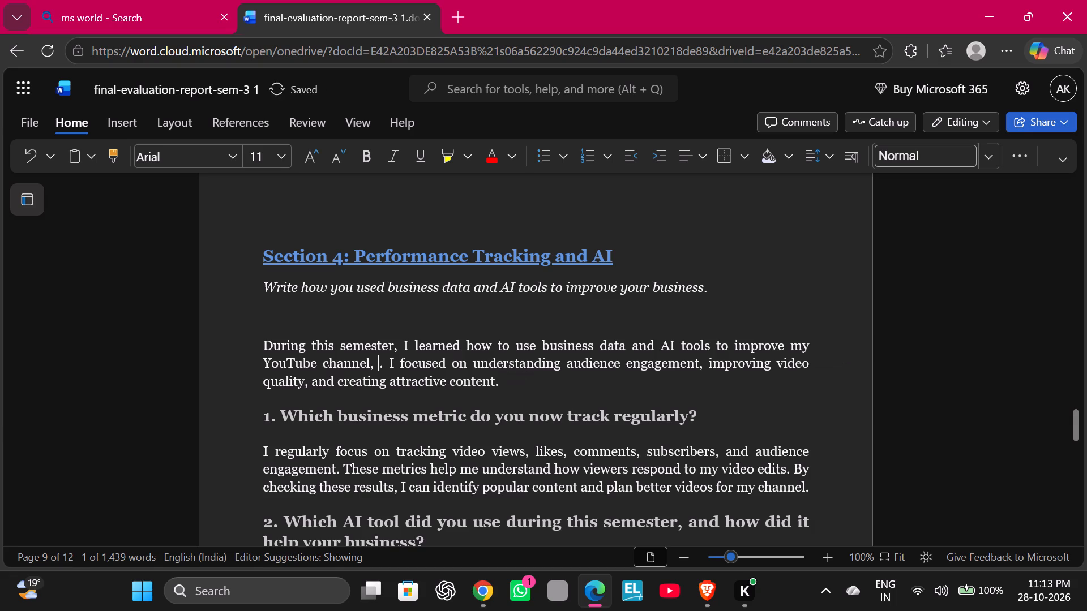
key(ctrl+v)
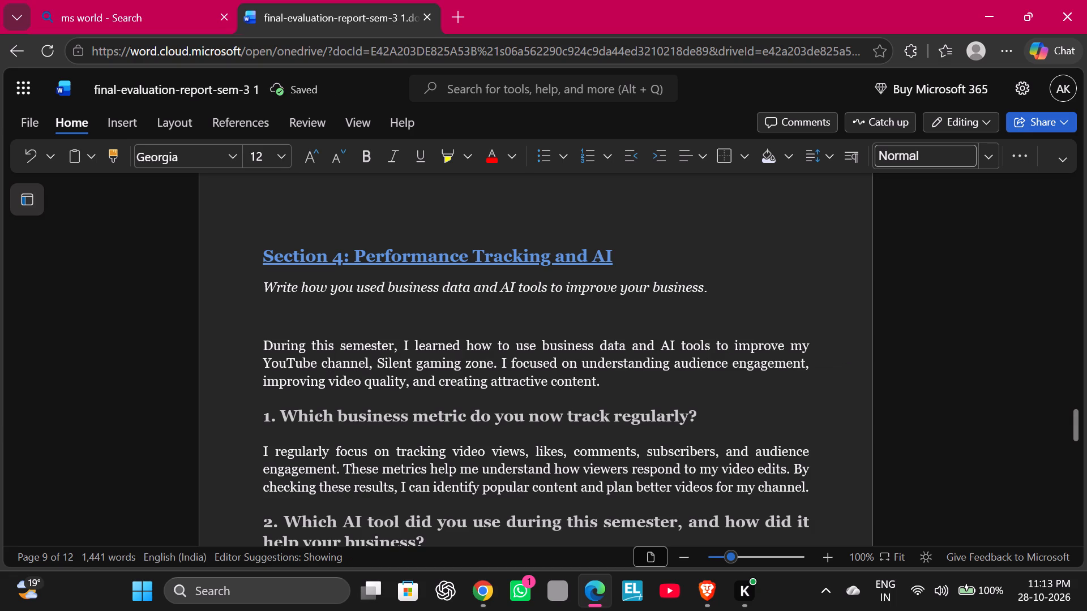
click(457, 421)
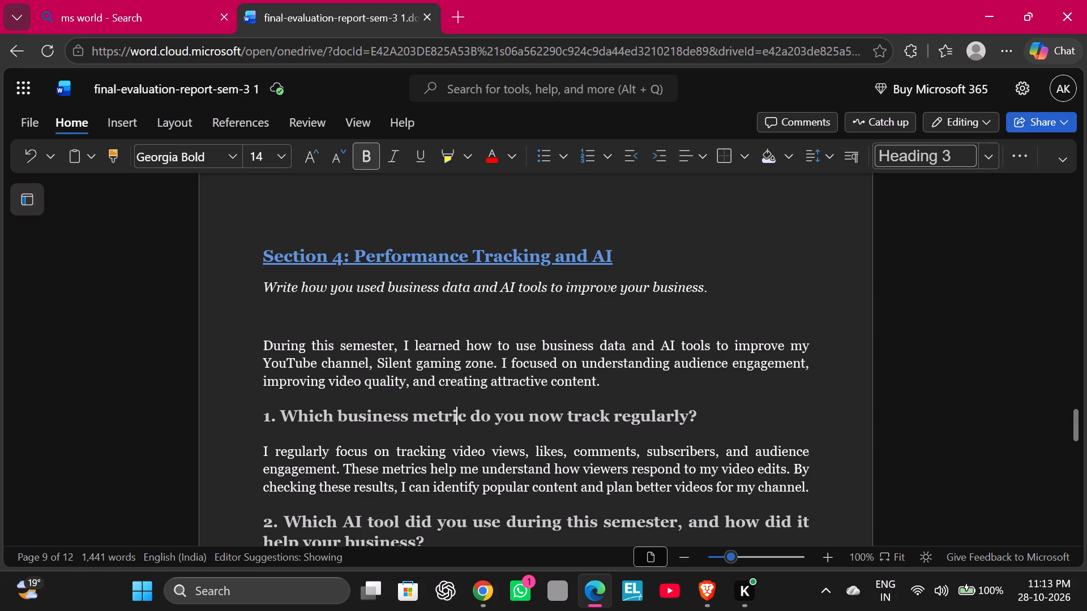
click(450, 440)
Replace "editor_7" with "Silent gaming zone" at the end of the answer to question 2 in Section 4.
scroll(450, 439, down, 2)
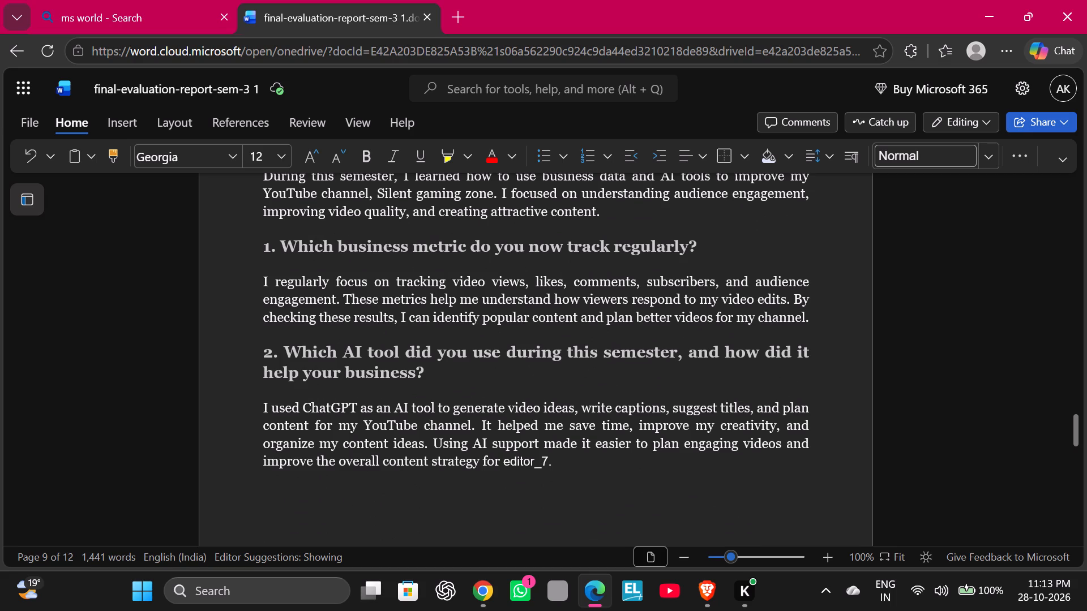
drag(502, 458, 549, 464)
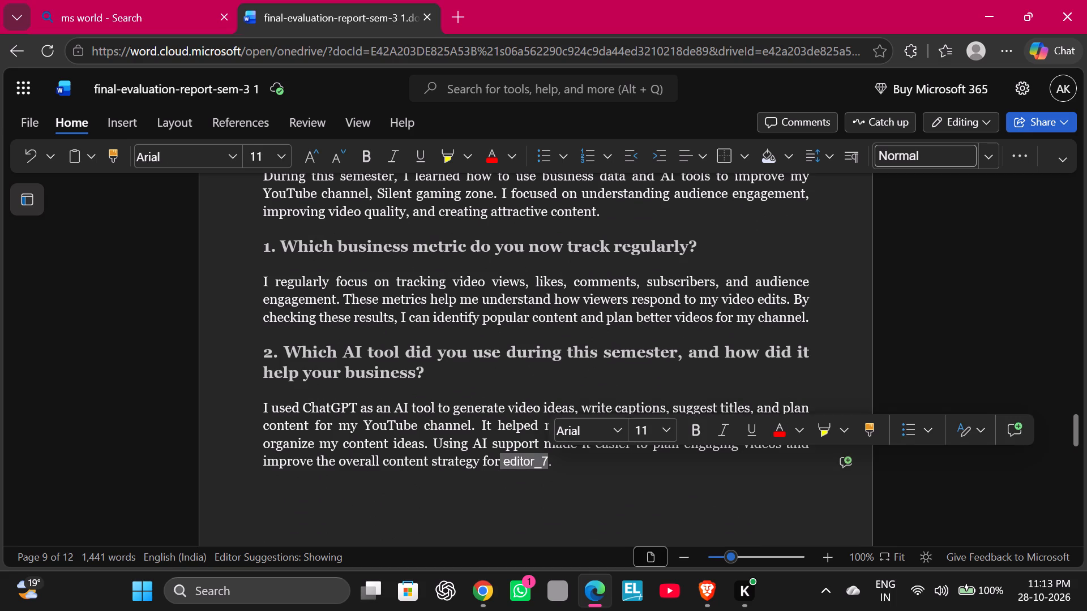
key(BackSpace)
key(ctrl+v)
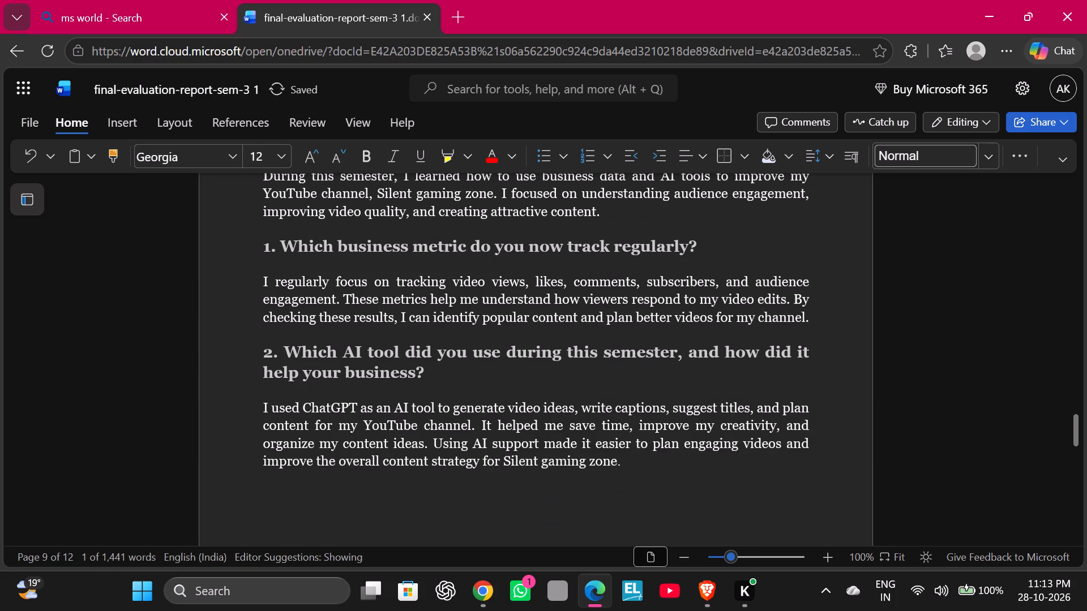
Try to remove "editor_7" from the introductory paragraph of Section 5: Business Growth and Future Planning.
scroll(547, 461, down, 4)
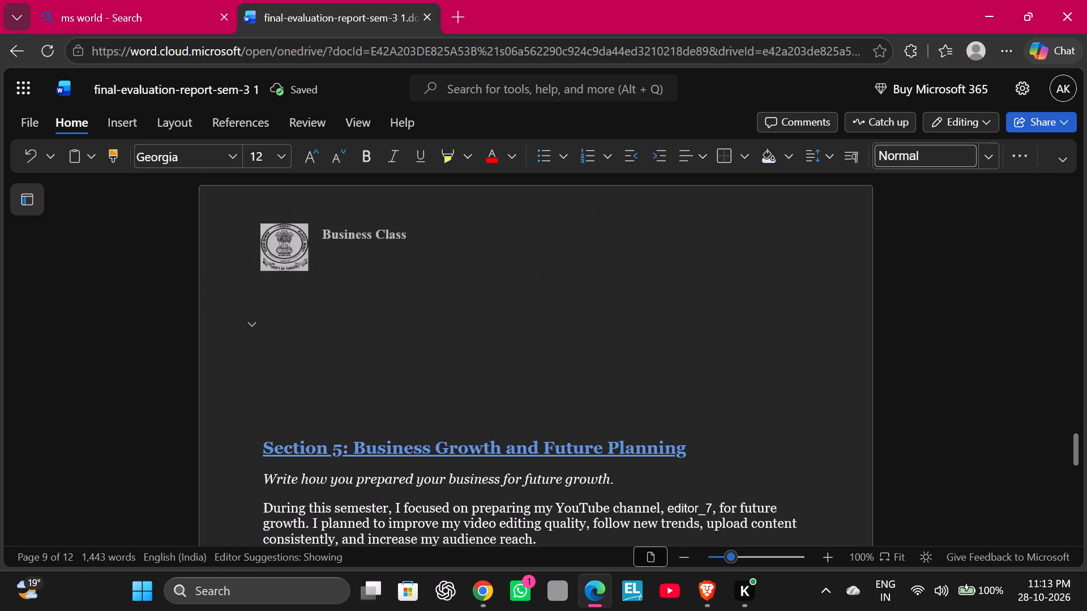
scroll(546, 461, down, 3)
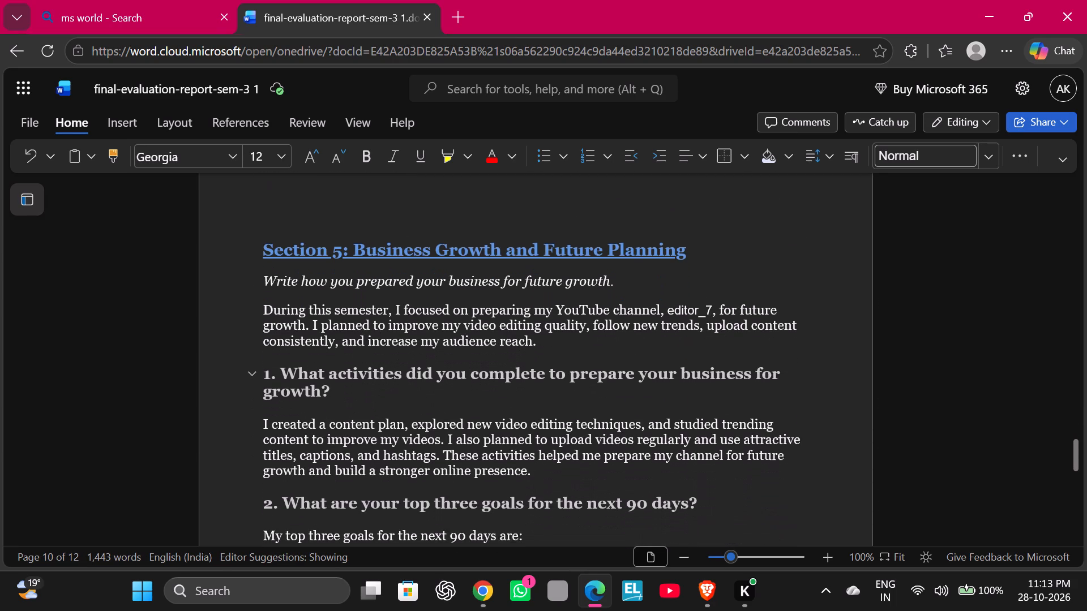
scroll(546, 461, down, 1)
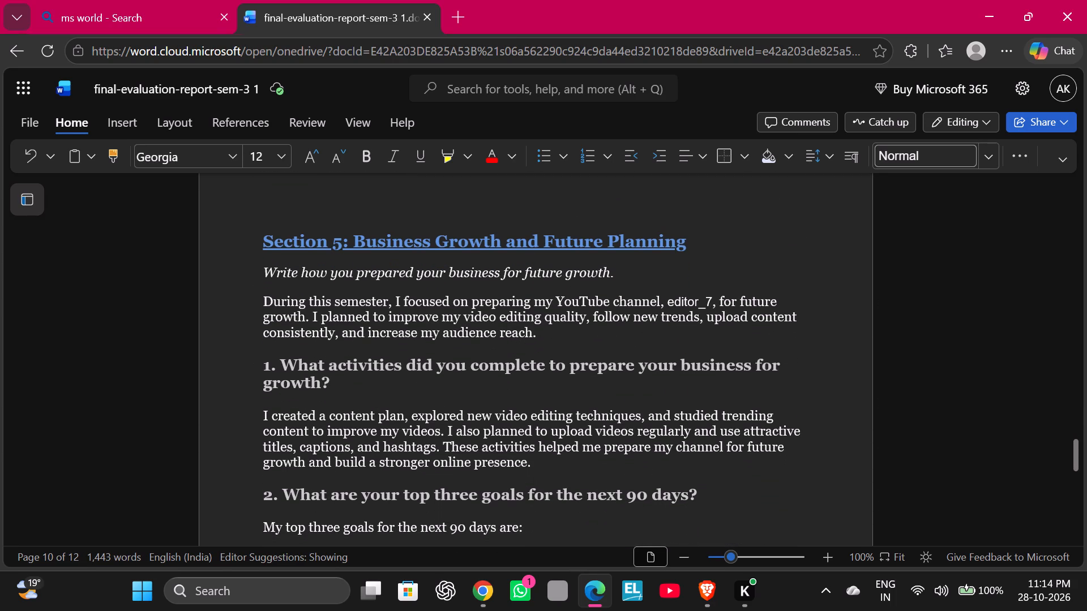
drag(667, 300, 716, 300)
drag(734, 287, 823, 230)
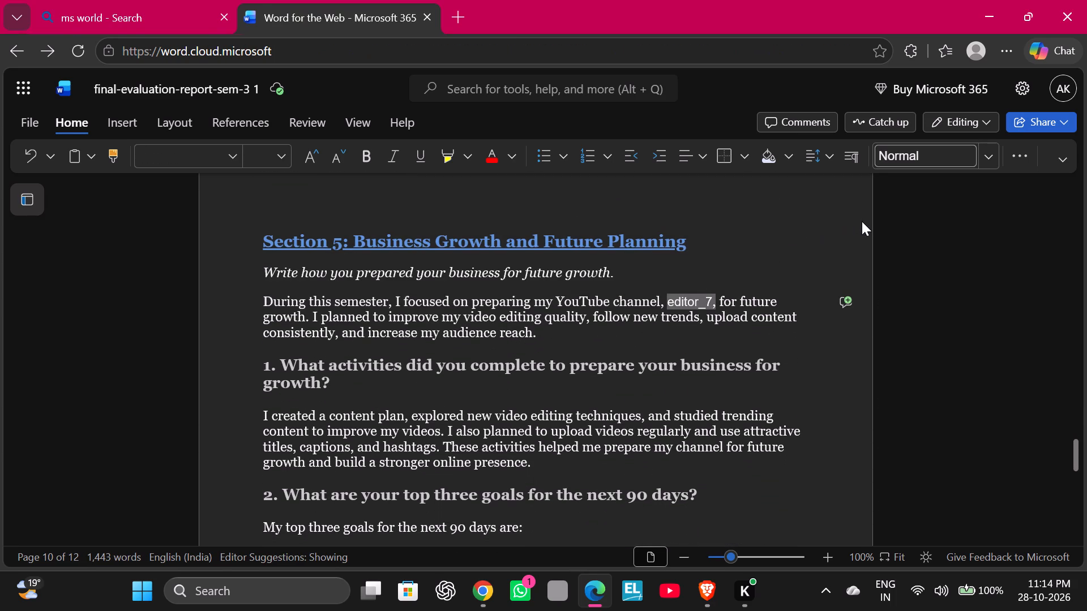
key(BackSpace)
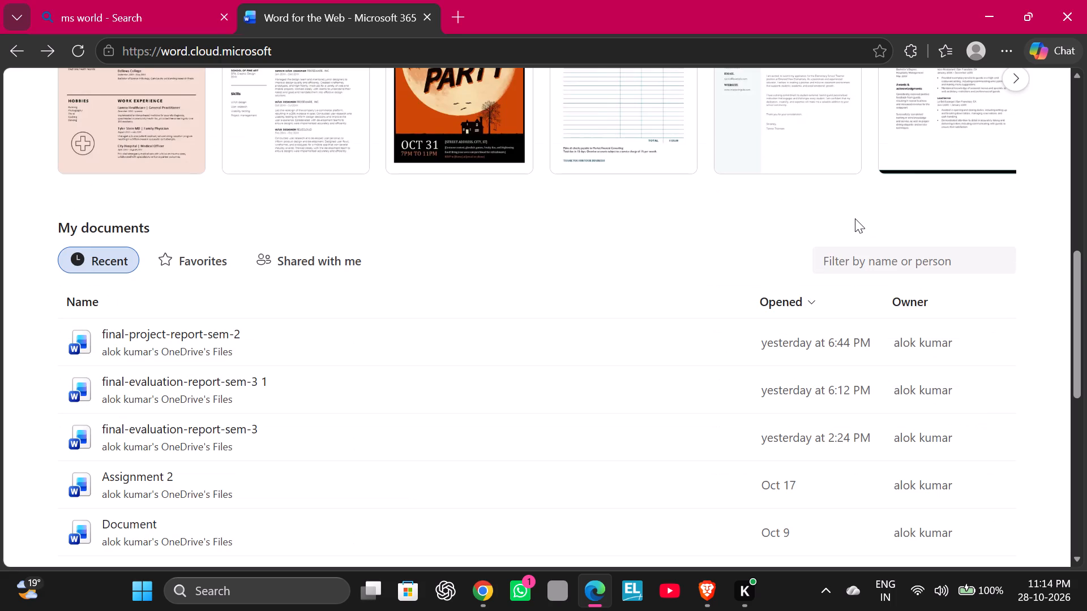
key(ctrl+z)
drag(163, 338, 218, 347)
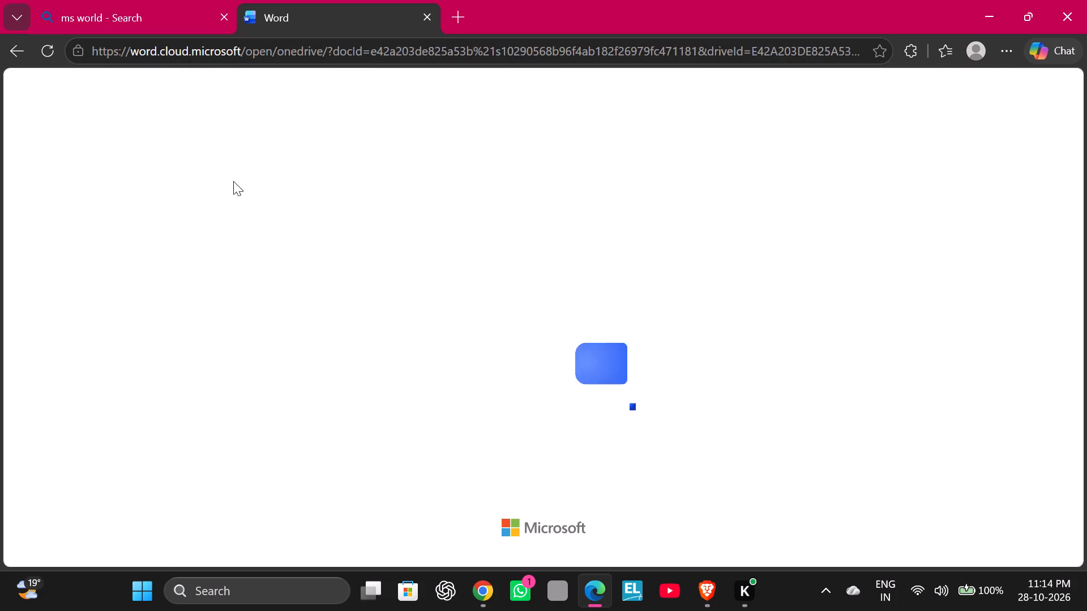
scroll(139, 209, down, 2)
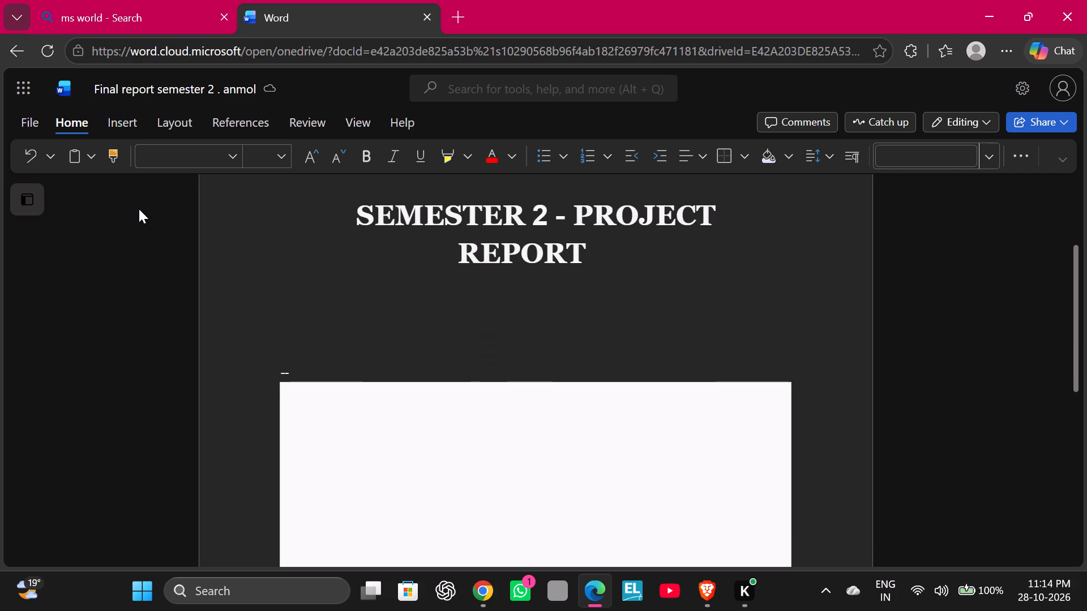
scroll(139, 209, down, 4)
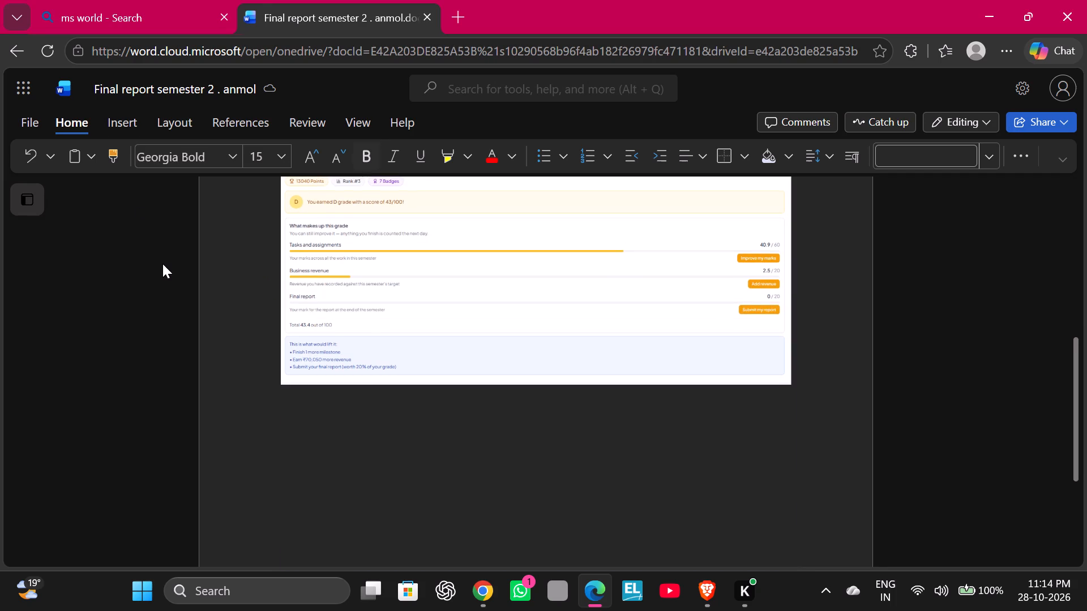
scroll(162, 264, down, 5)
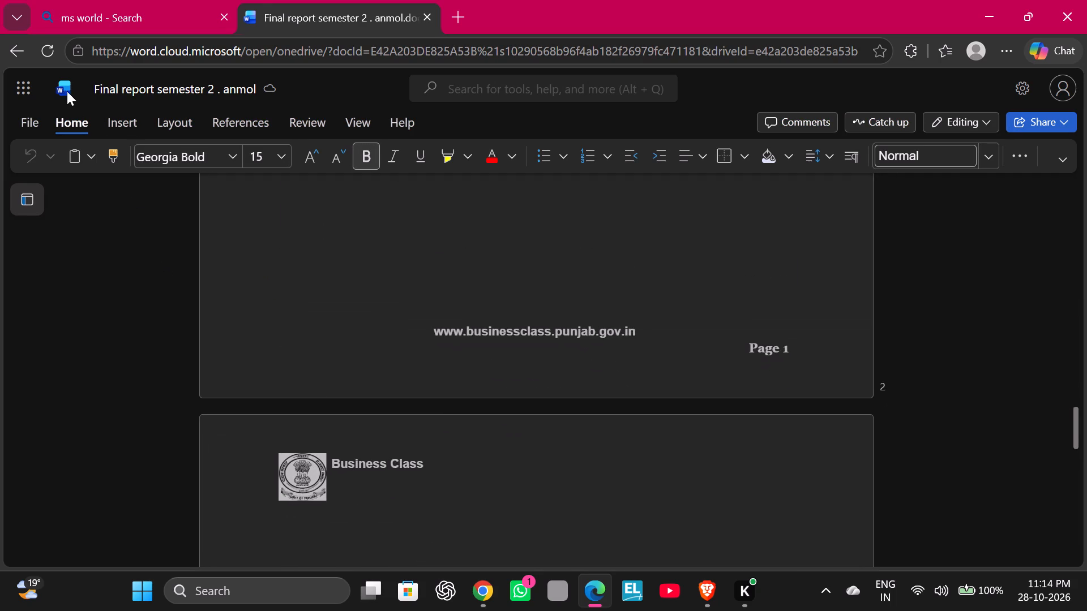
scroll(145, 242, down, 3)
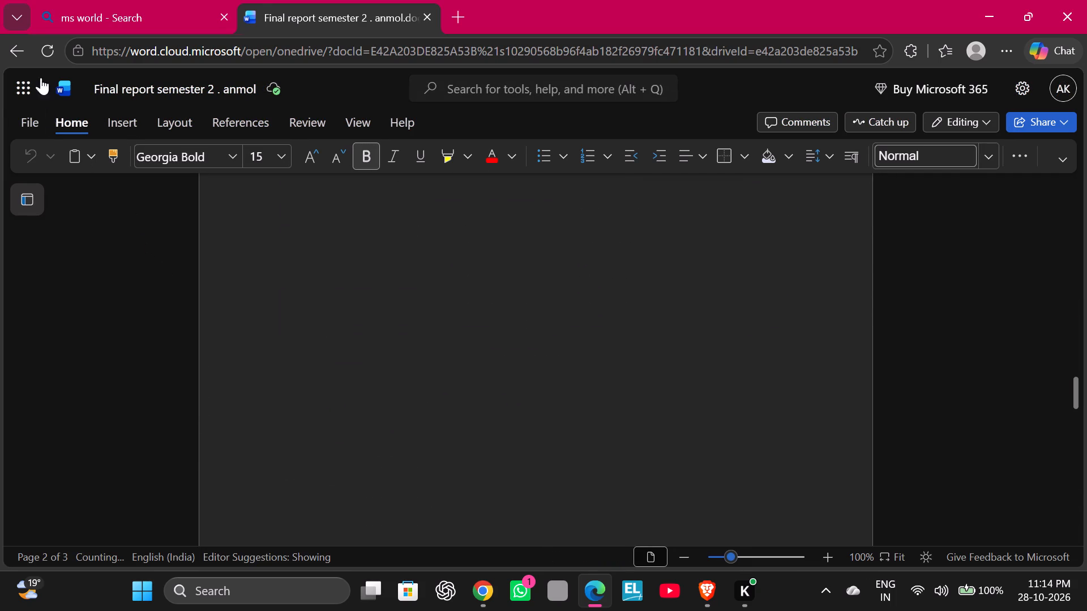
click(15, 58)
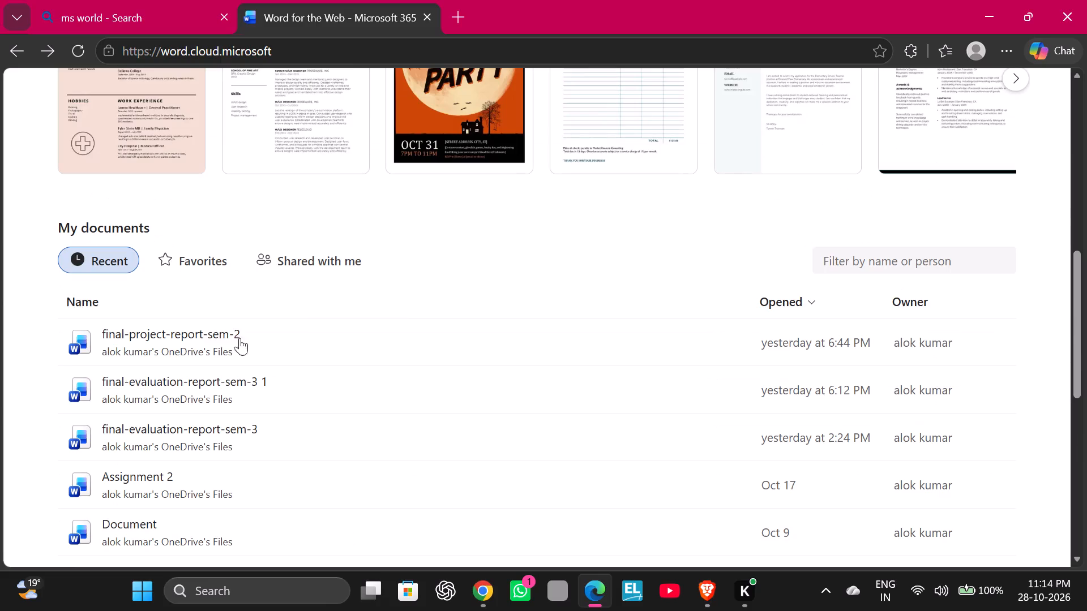
Reopen the document final-evaluation-report-sem-3 1 from the recent documents.
click(241, 393)
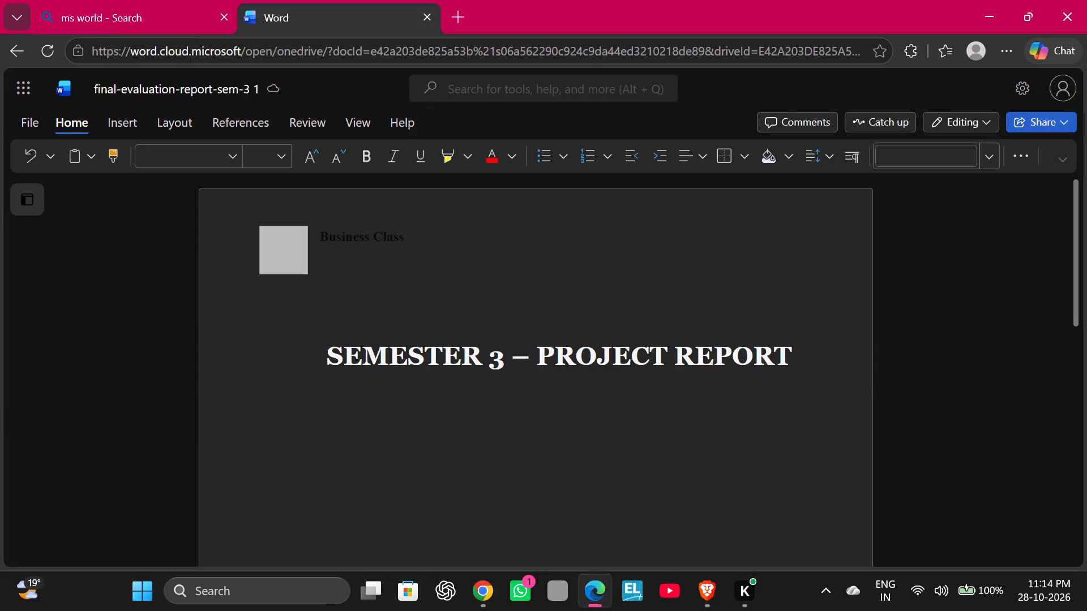
Replace "editor_7" with "Silent gaming zone" in the introductory paragraph of Section 5: Business Growth and Future Planning.
scroll(510, 416, down, 5)
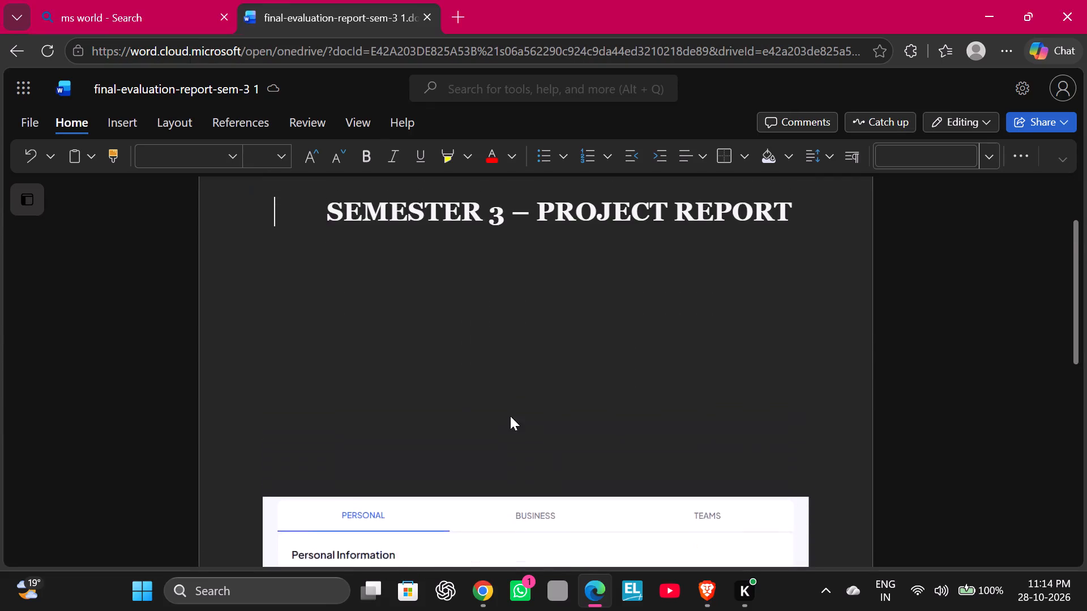
scroll(510, 416, down, 4)
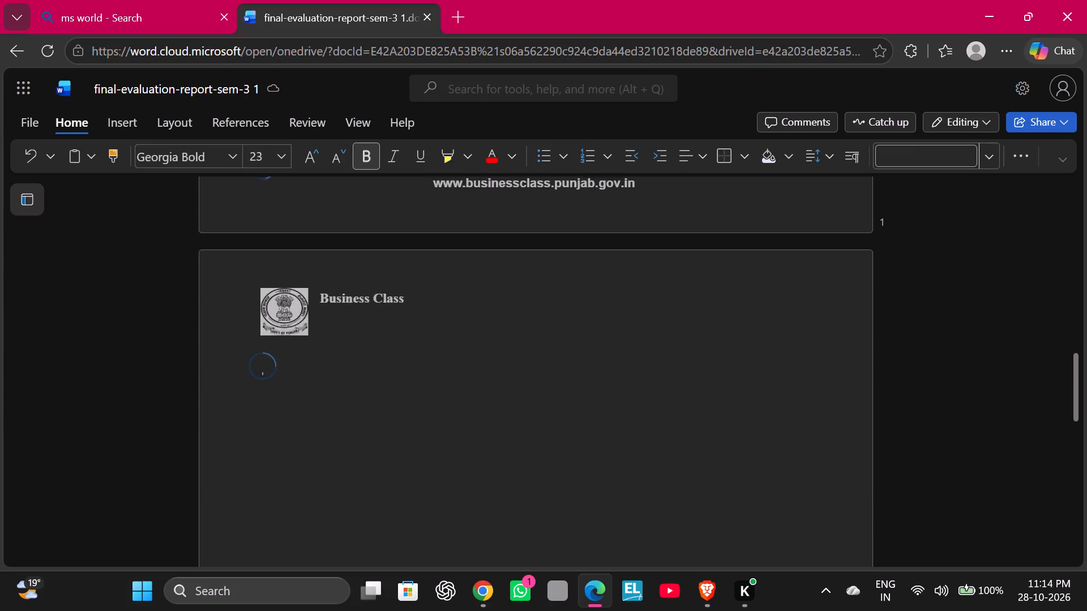
scroll(510, 416, down, 4)
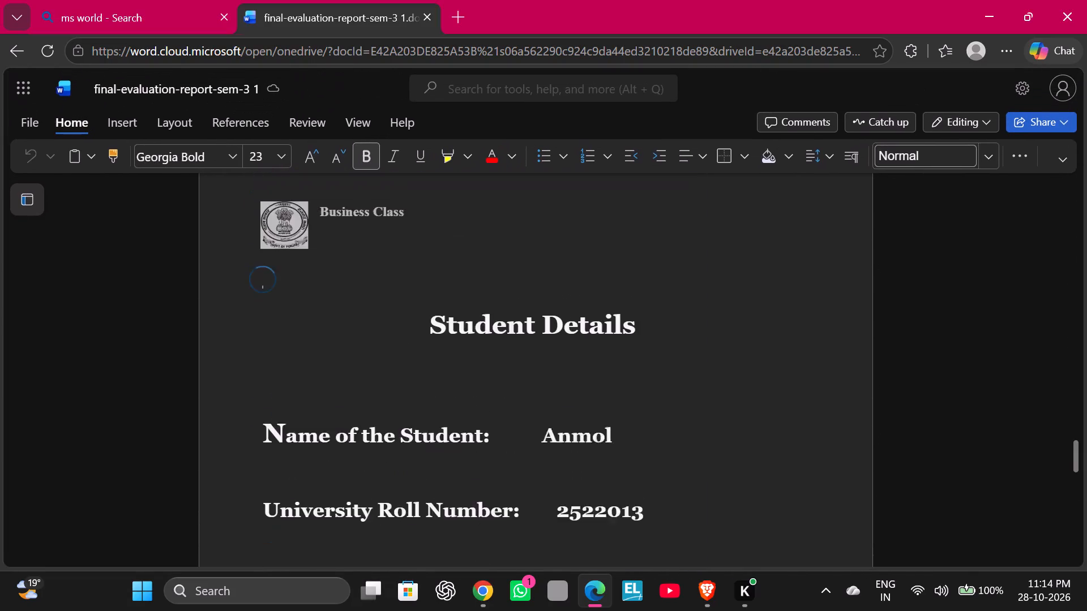
scroll(510, 416, down, 3)
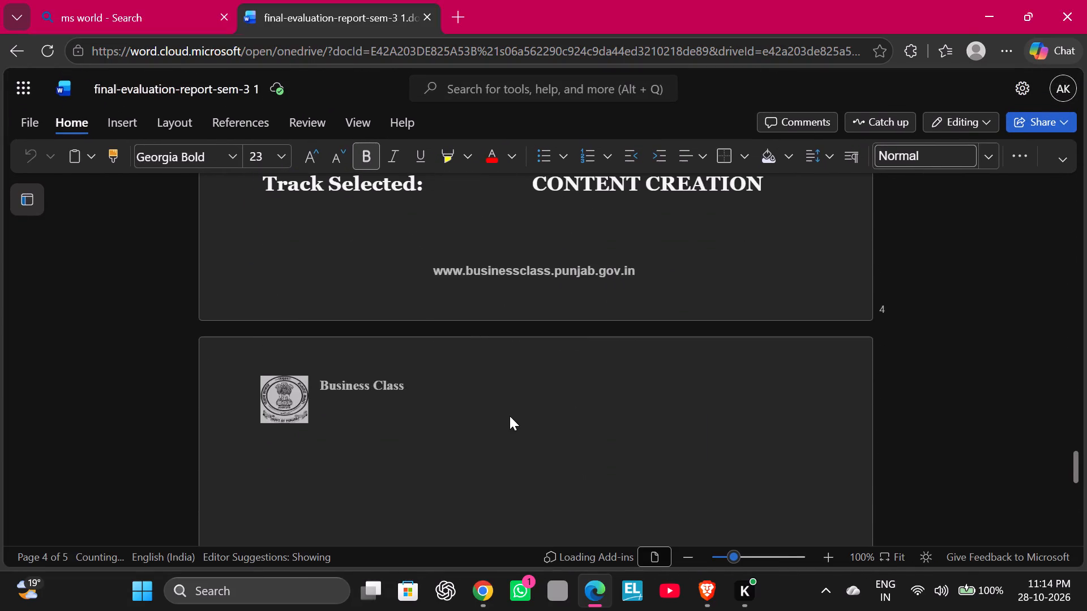
scroll(510, 416, down, 4)
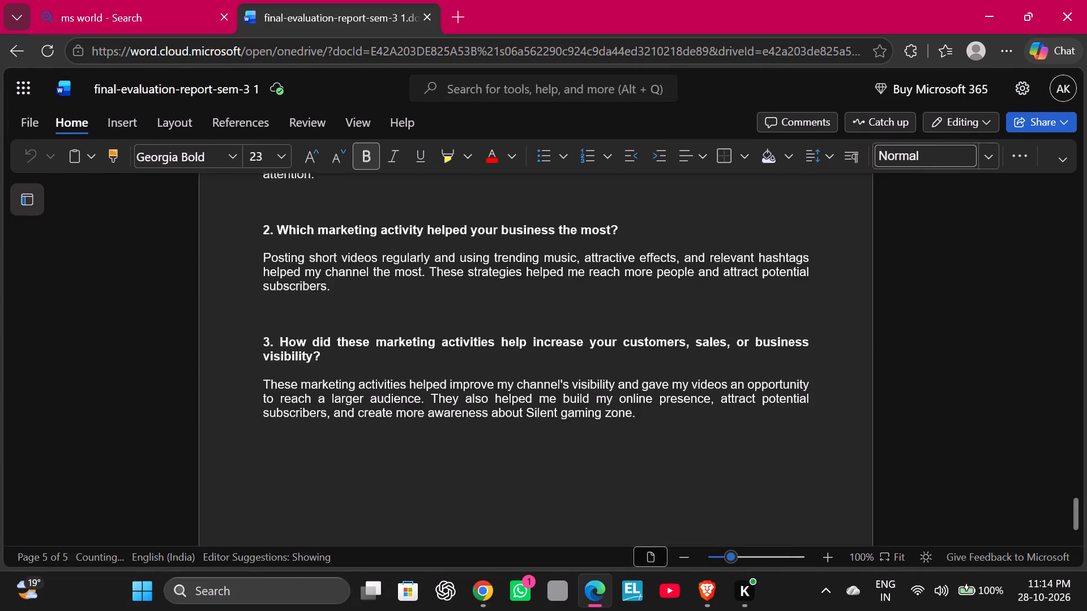
scroll(510, 416, down, 1)
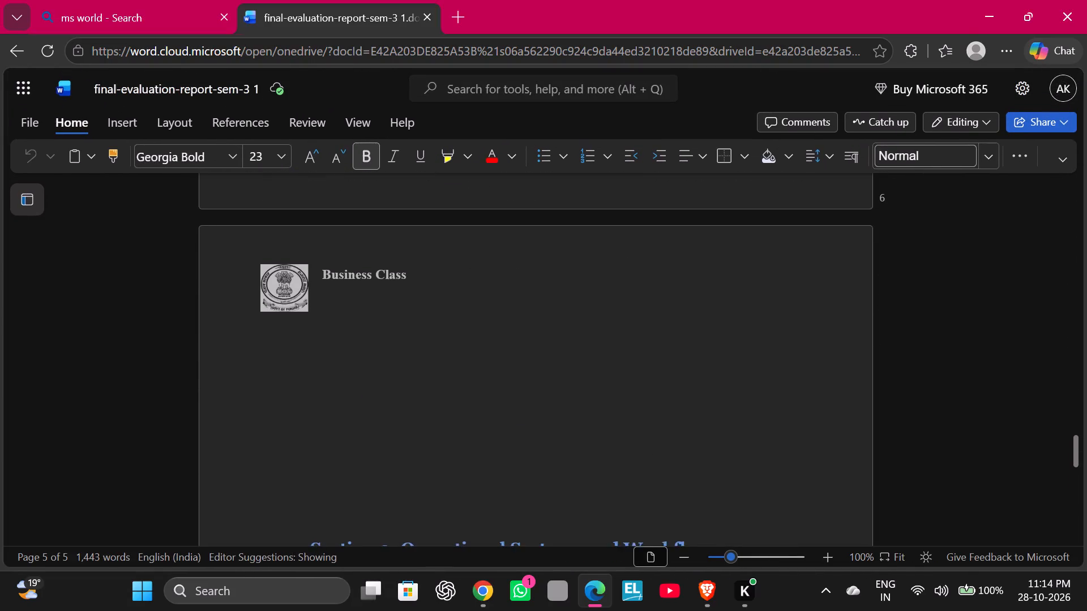
scroll(510, 416, down, 2)
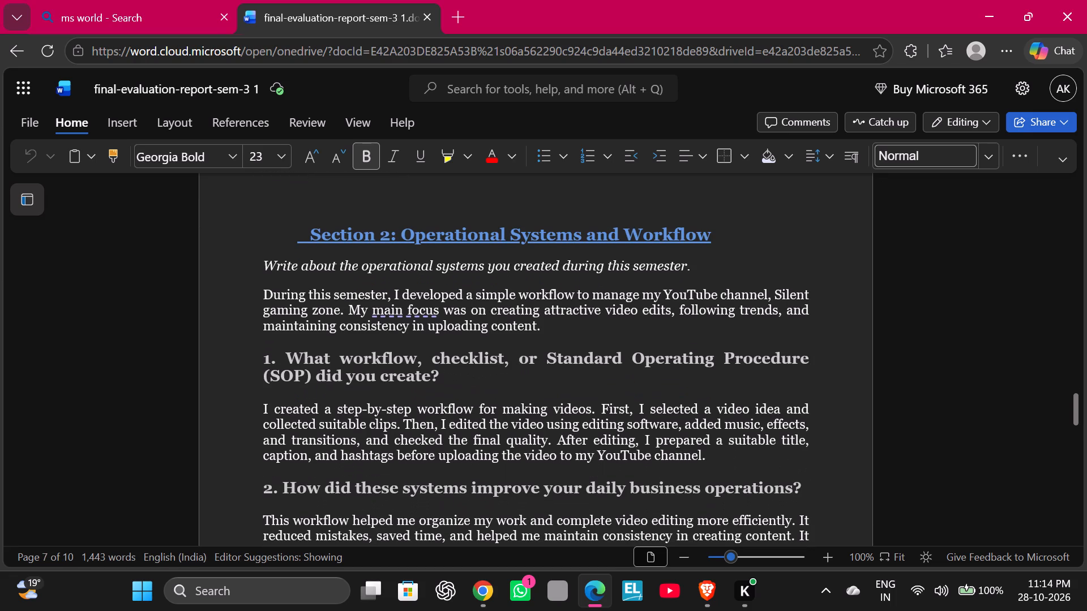
scroll(510, 416, down, 2)
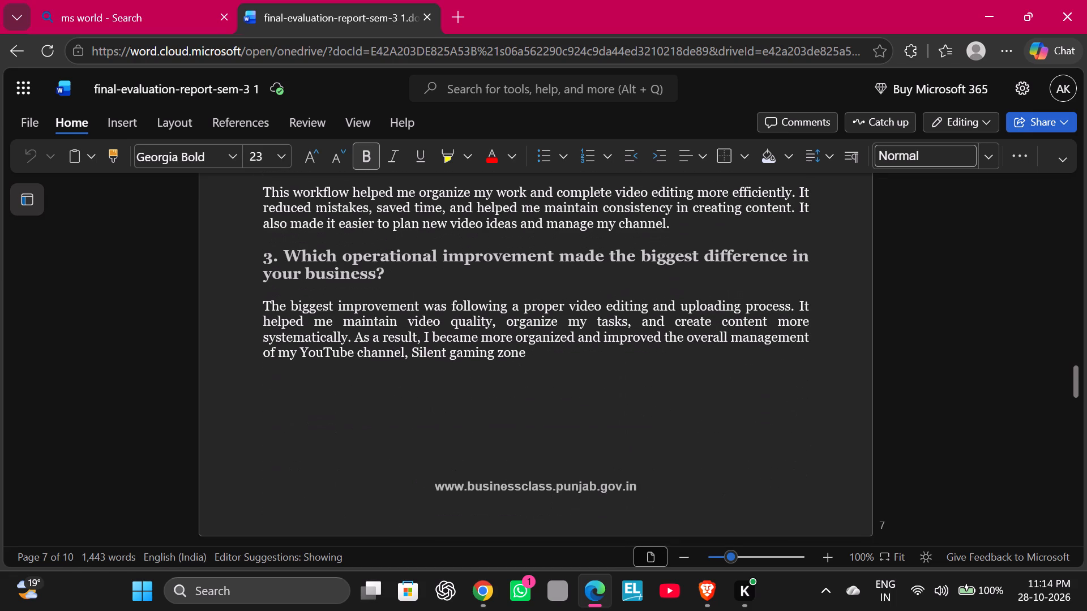
scroll(510, 416, down, 3)
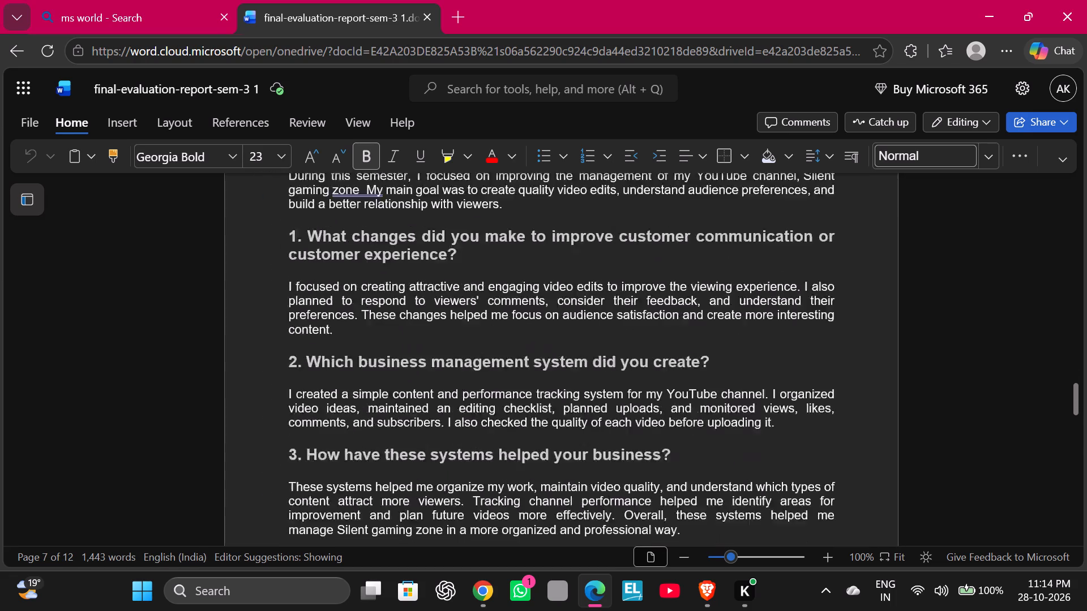
scroll(510, 416, down, 2)
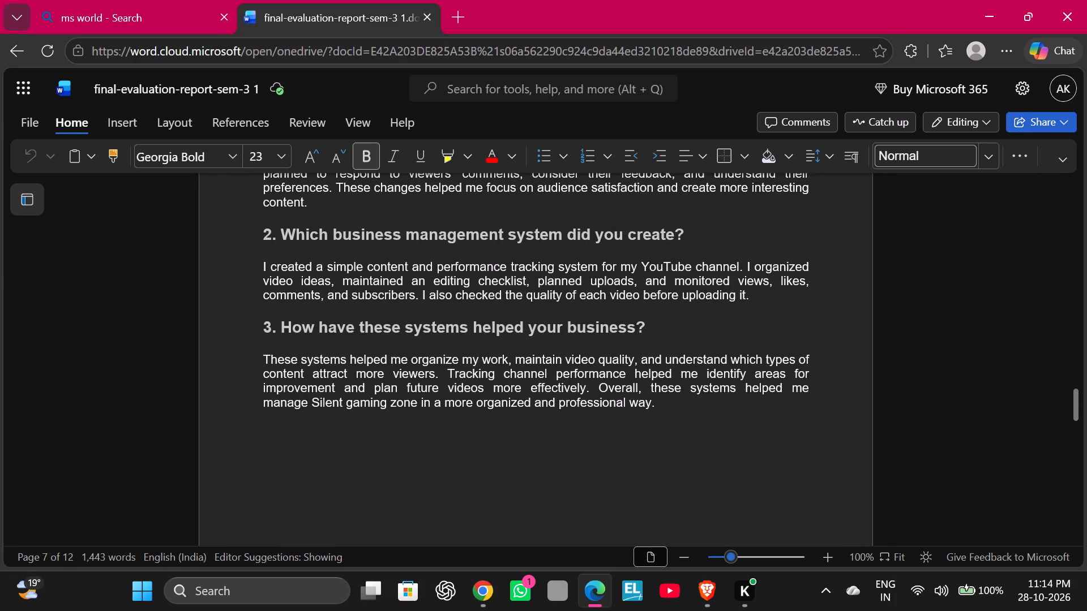
scroll(510, 416, down, 1)
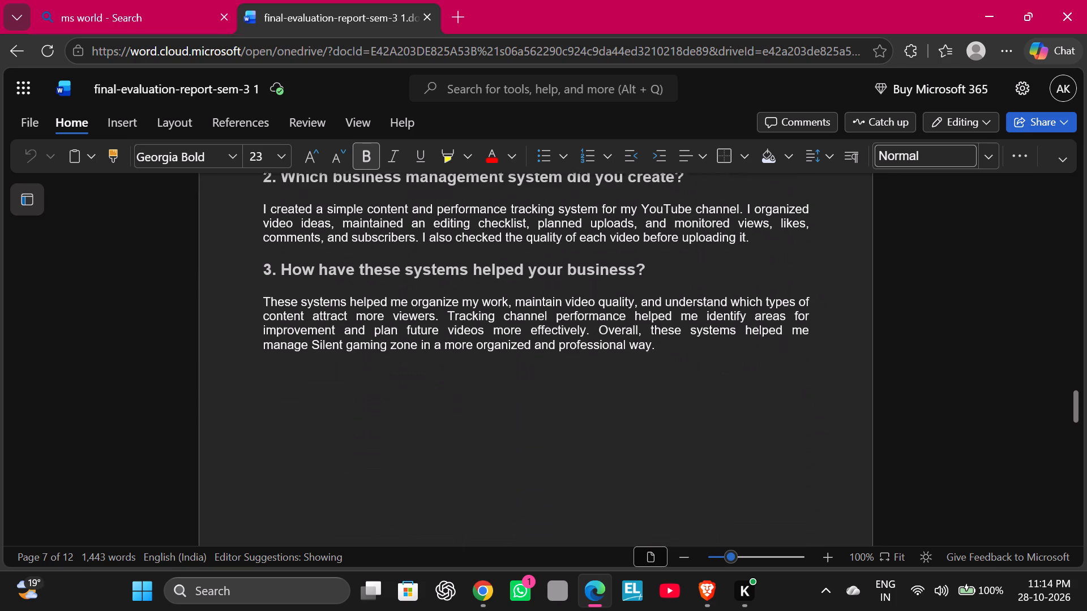
scroll(510, 416, down, 4)
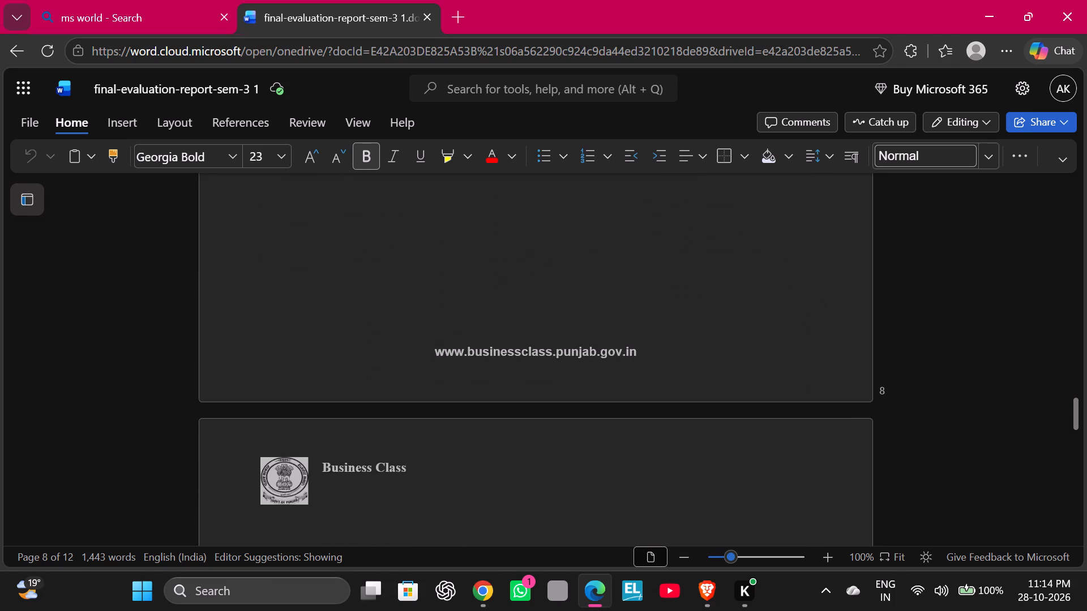
scroll(510, 416, down, 3)
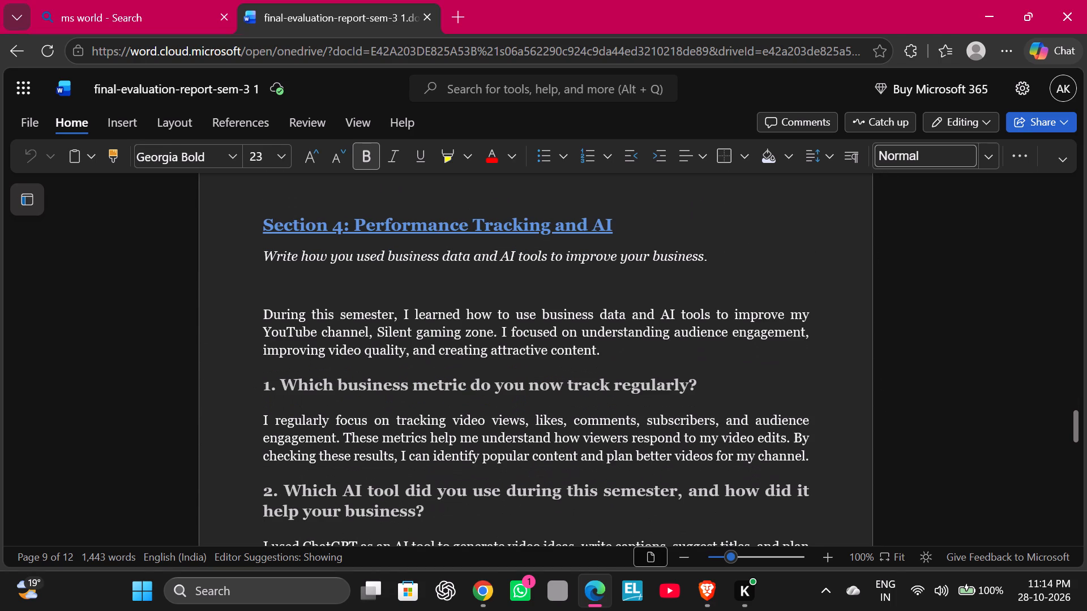
scroll(510, 416, down, 2)
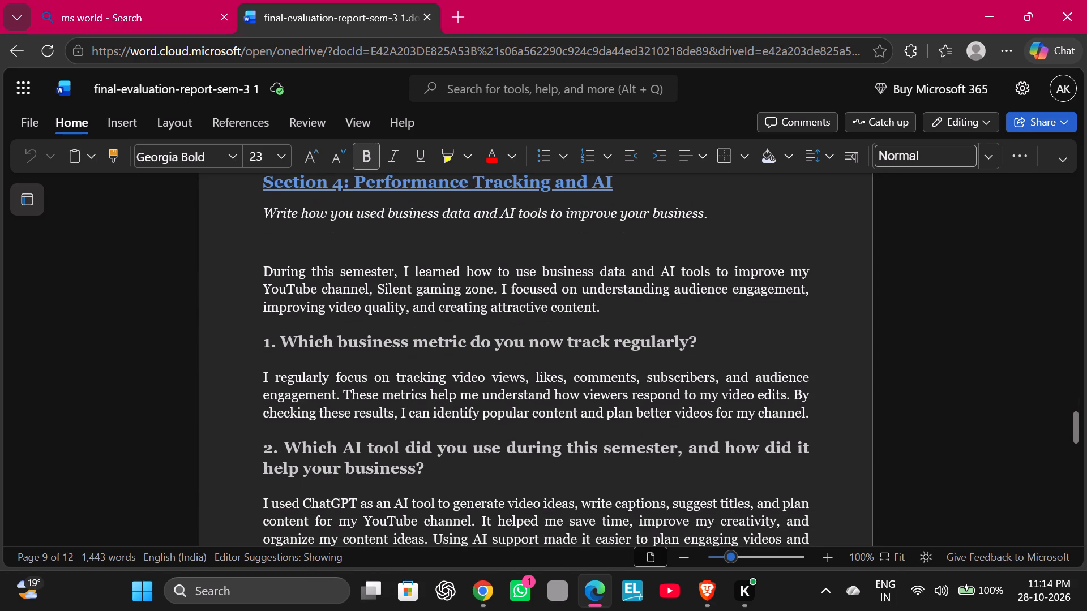
scroll(510, 416, down, 3)
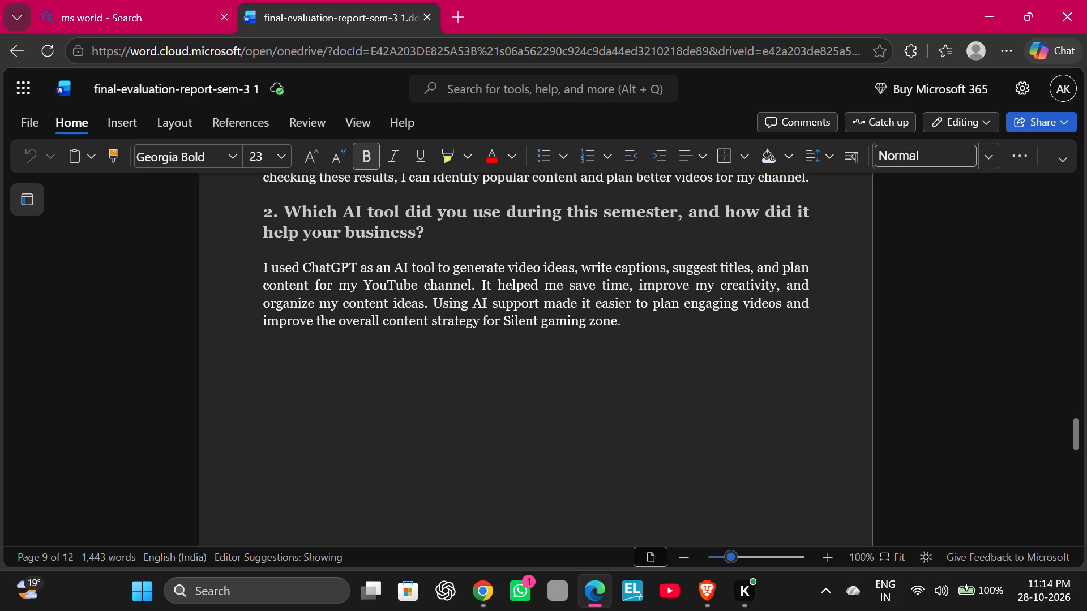
scroll(510, 416, down, 3)
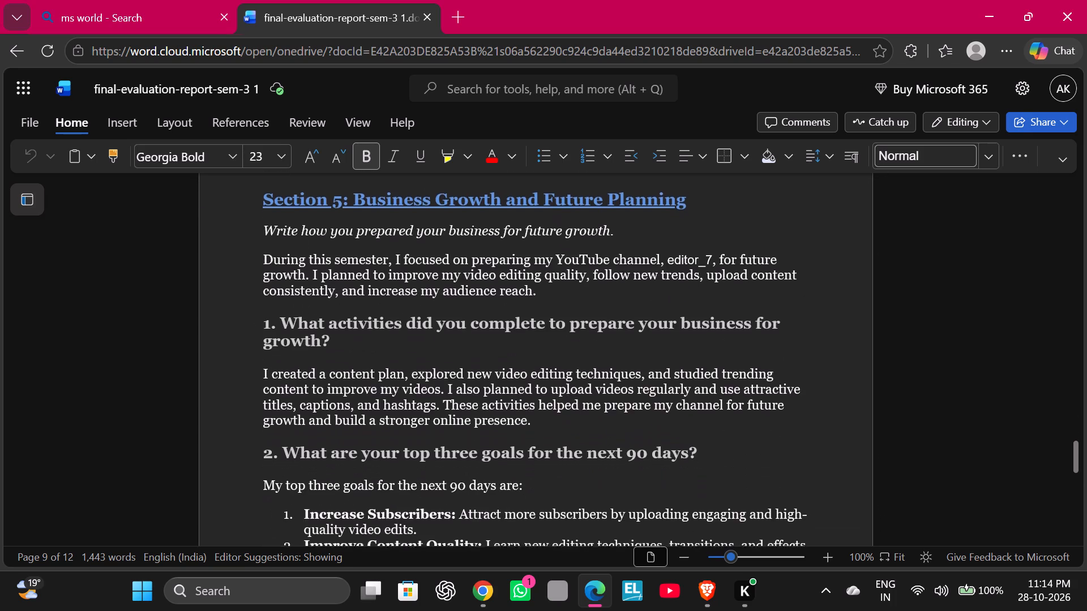
scroll(510, 416, down, 2)
scroll(510, 416, up, 1)
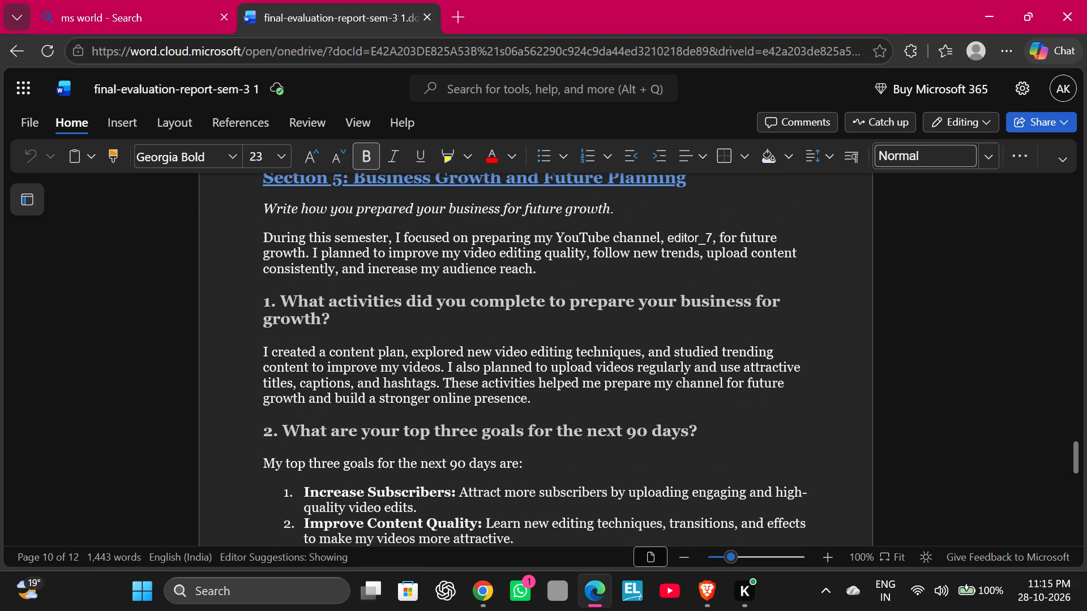
drag(667, 244, 711, 237)
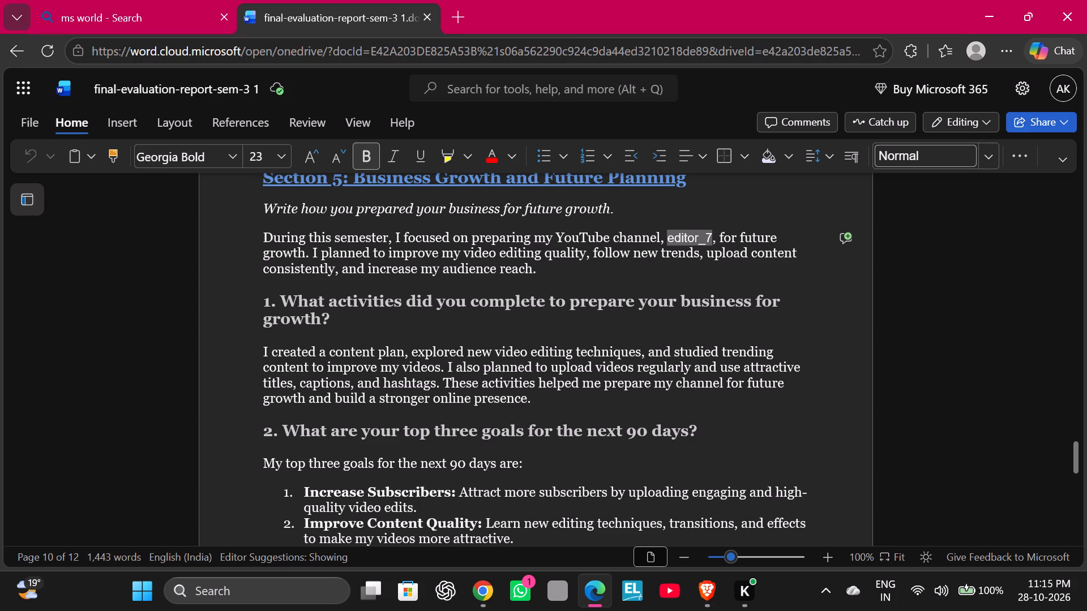
key(BackSpace)
key(ctrl+v)
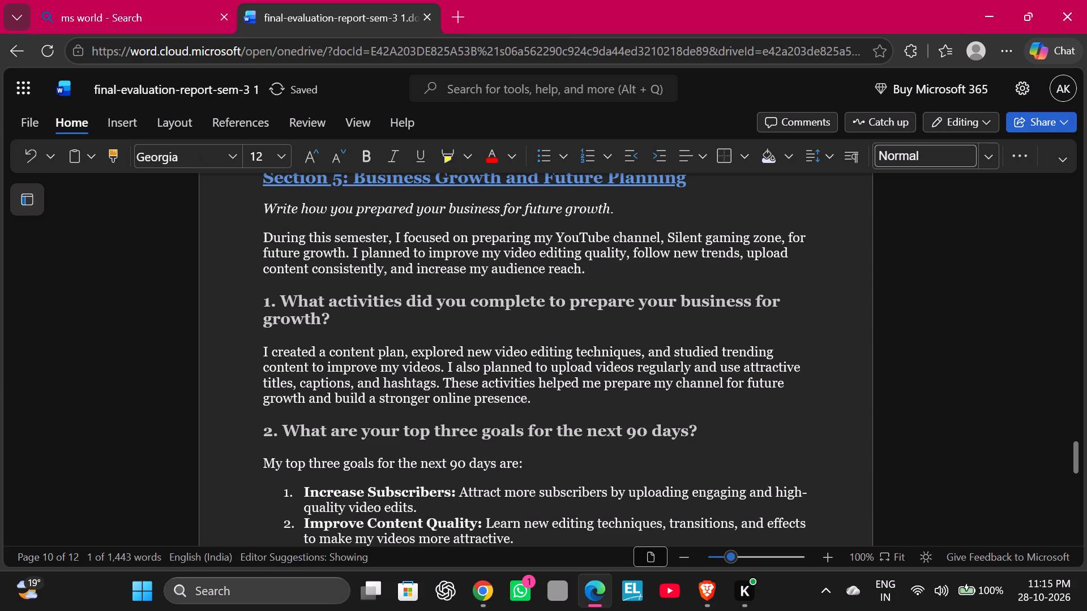
Replace "editor_7" with "Silent gaming zone" in the introductory paragraph of Section 6: Experience and Learning.
scroll(604, 390, down, 1)
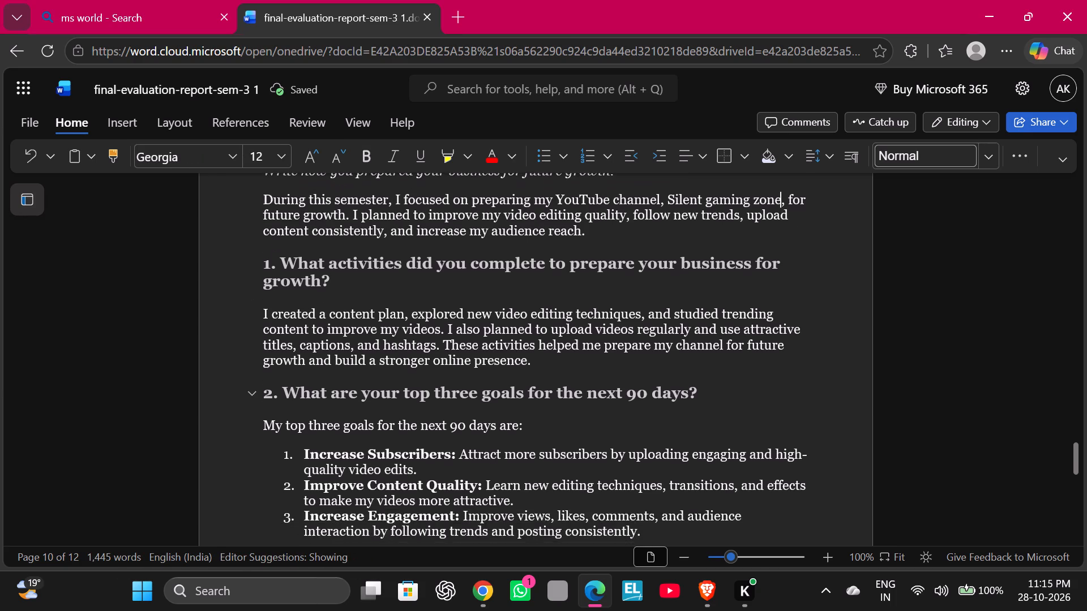
scroll(604, 390, down, 2)
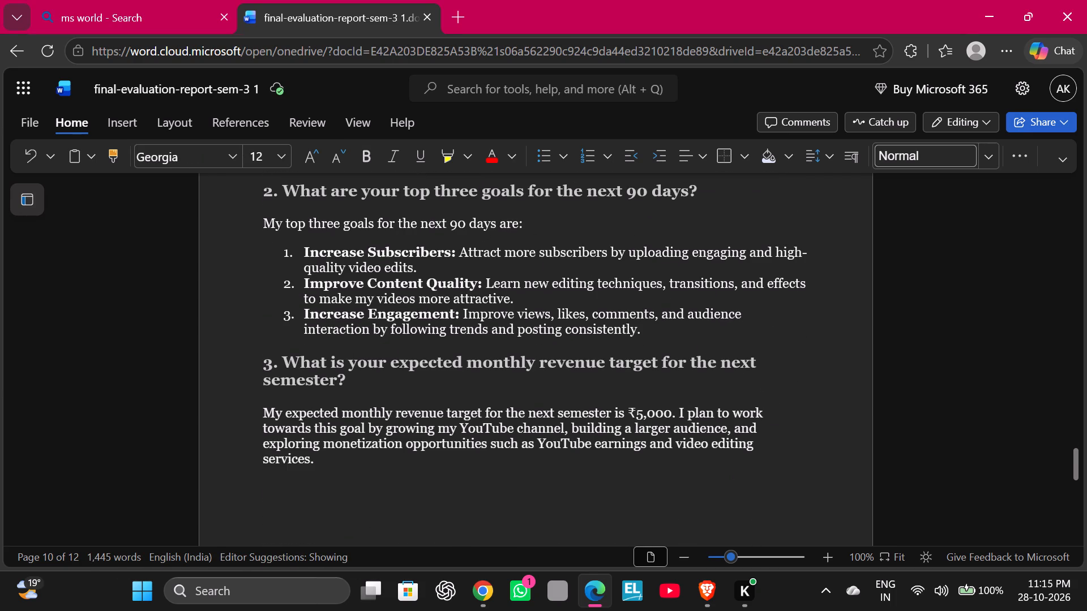
scroll(463, 431, down, 1)
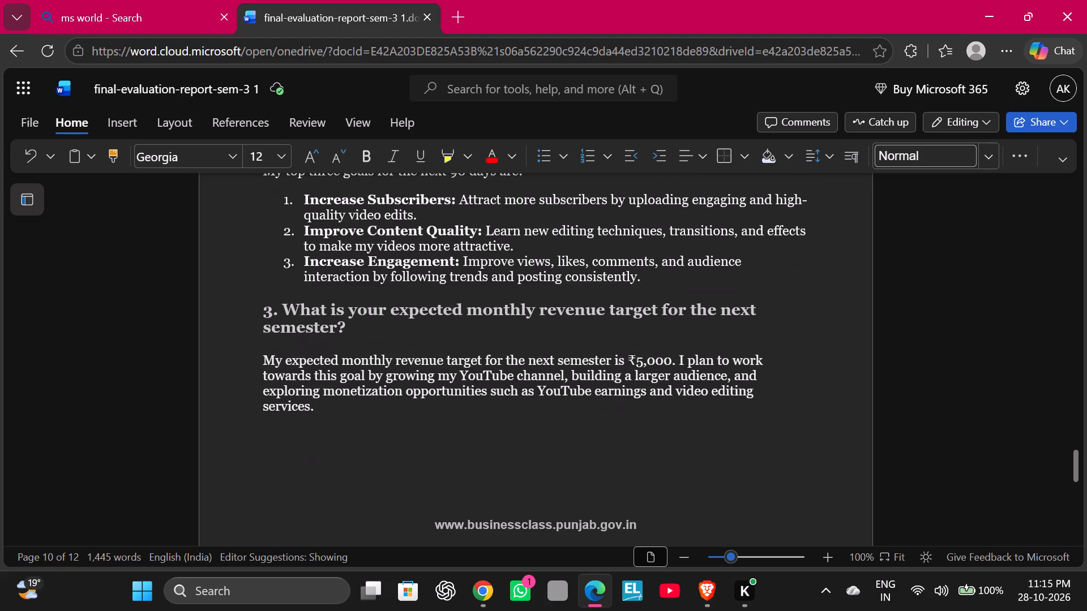
scroll(463, 431, down, 3)
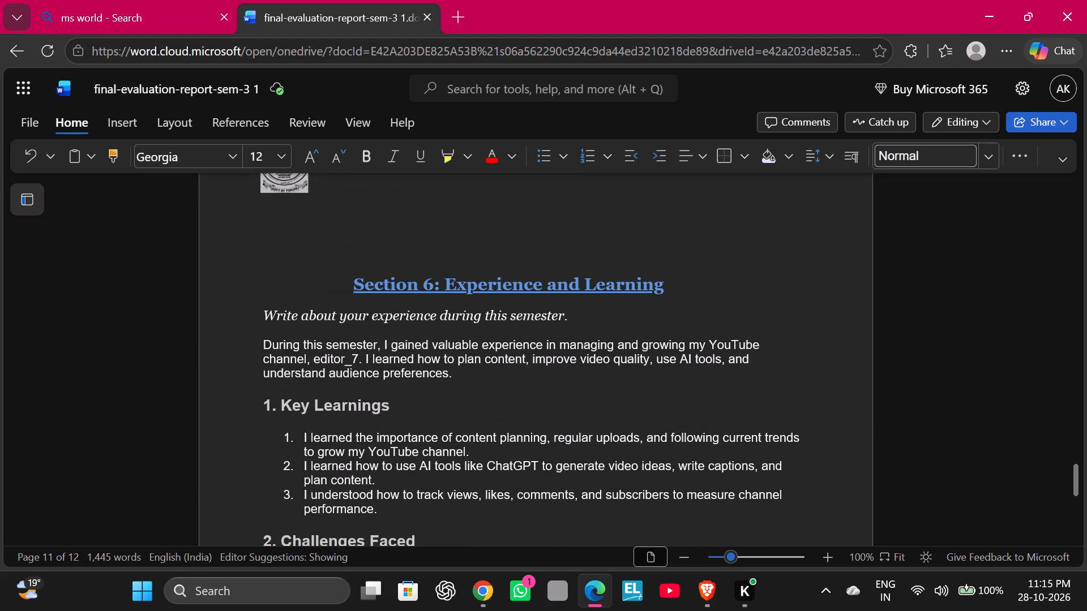
drag(355, 354, 322, 358)
drag(322, 358, 316, 358)
key(BackSpace)
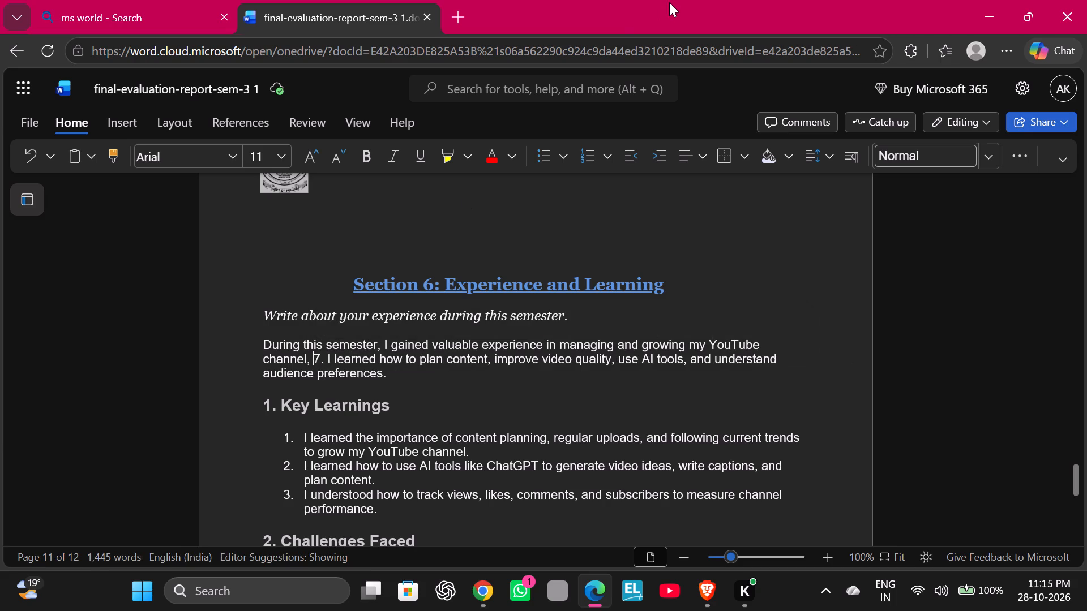
key(Right)
key(BackSpace)
key(ctrl+v)
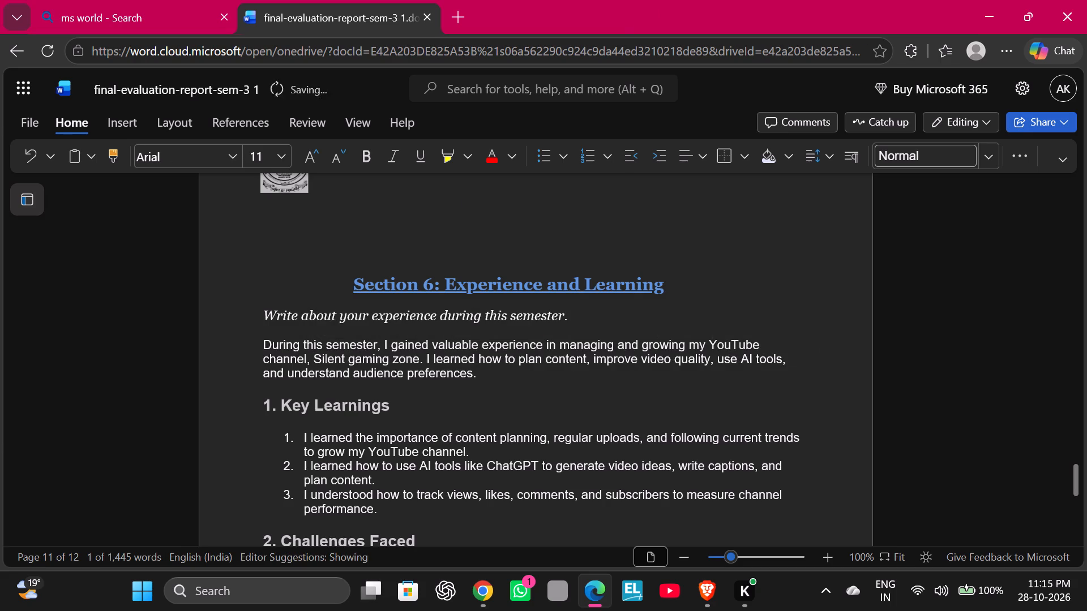
click(509, 376)
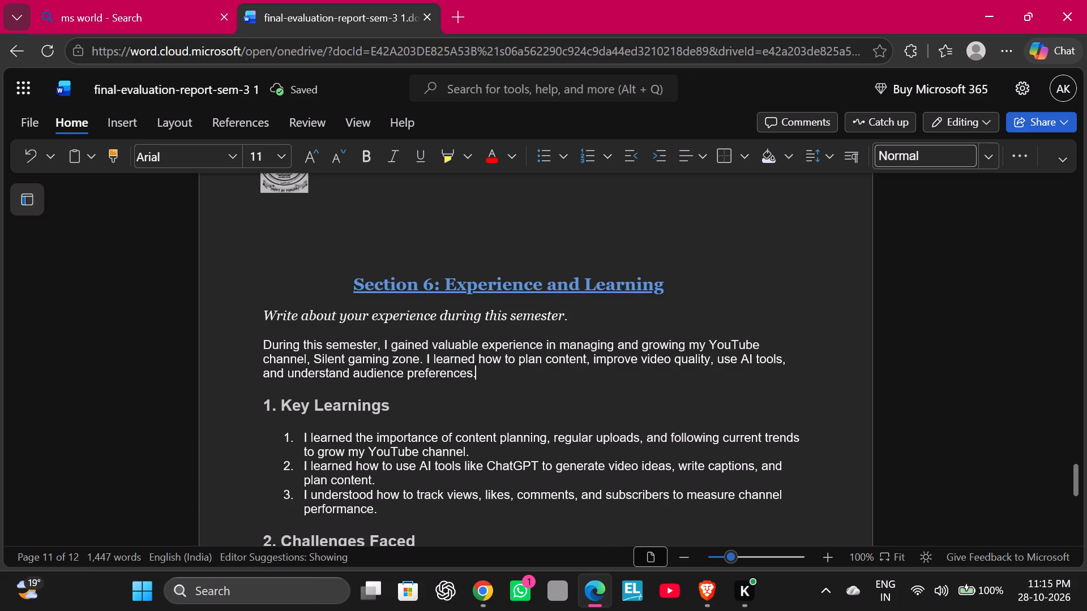
Replace "editor_7" with "Silent gaming zone" in the New Skills Developed paragraph of Section 6.
scroll(509, 376, down, 3)
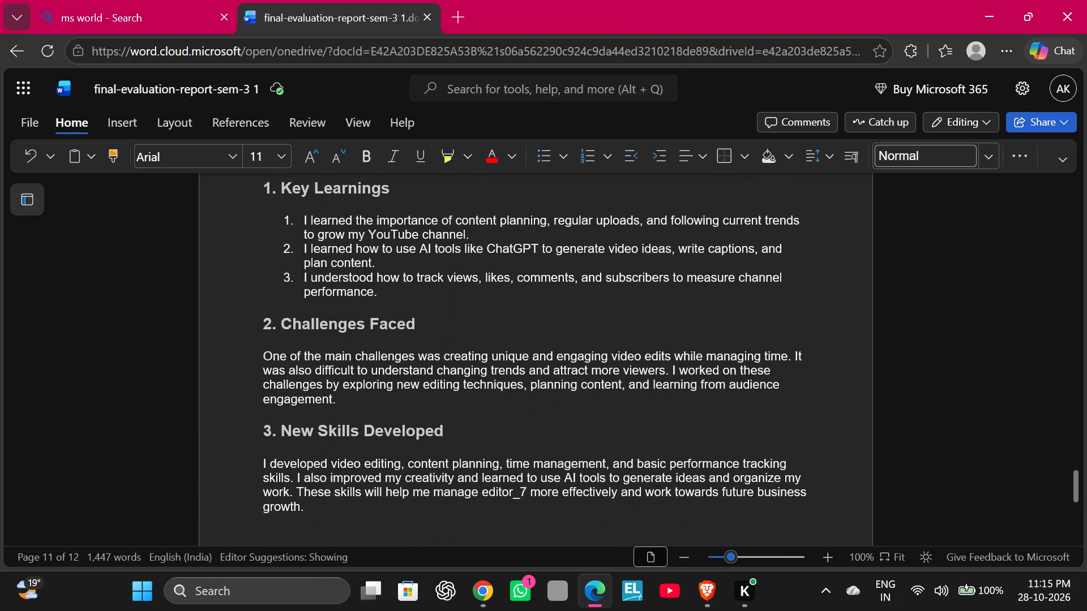
scroll(509, 376, down, 2)
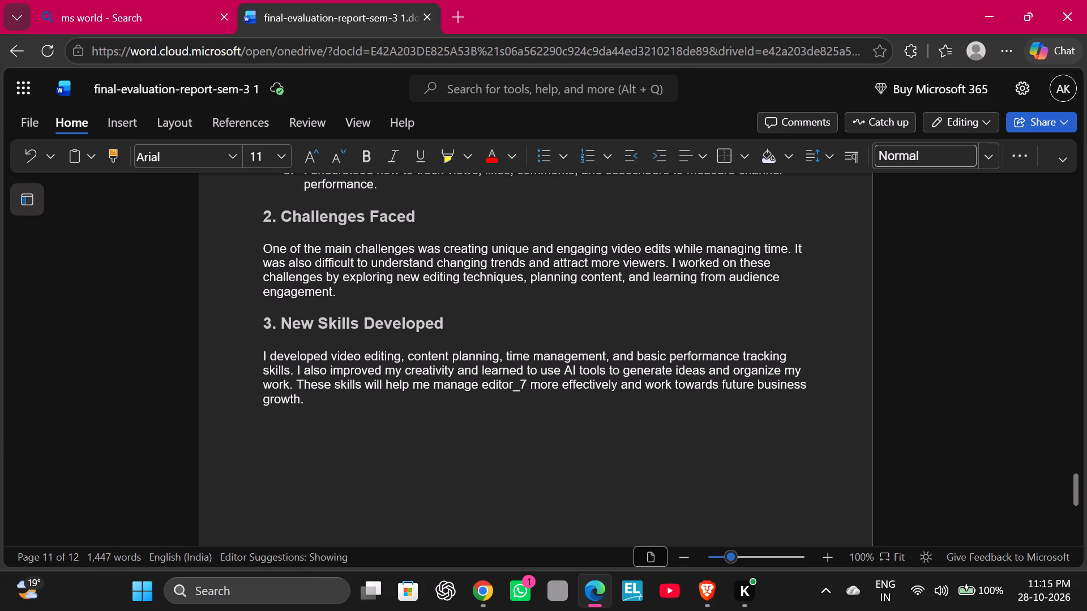
drag(480, 385, 520, 388)
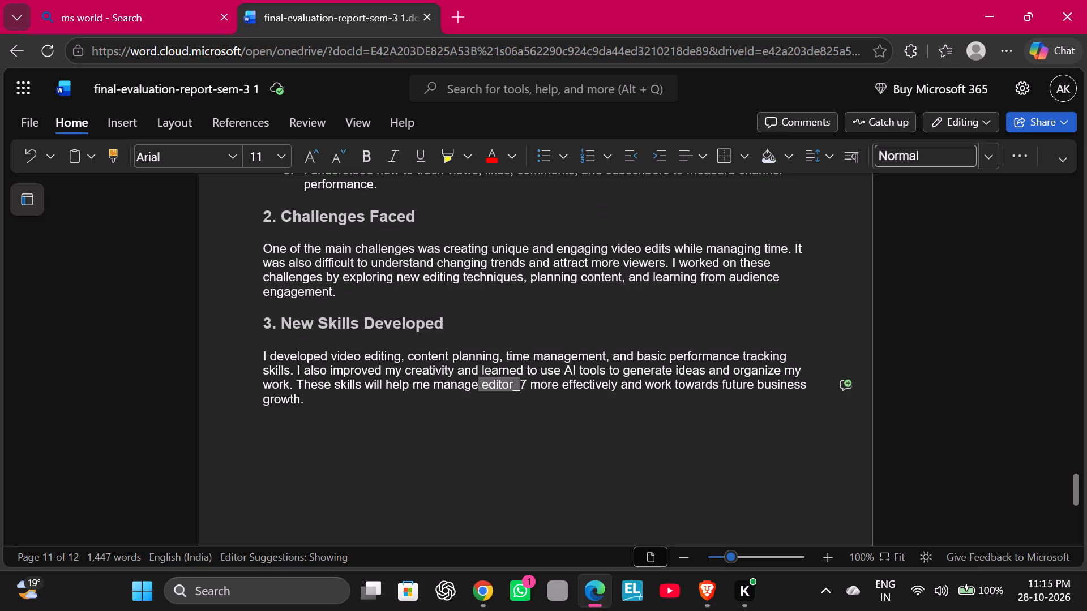
drag(520, 388, 526, 388)
key(ctrl+v)
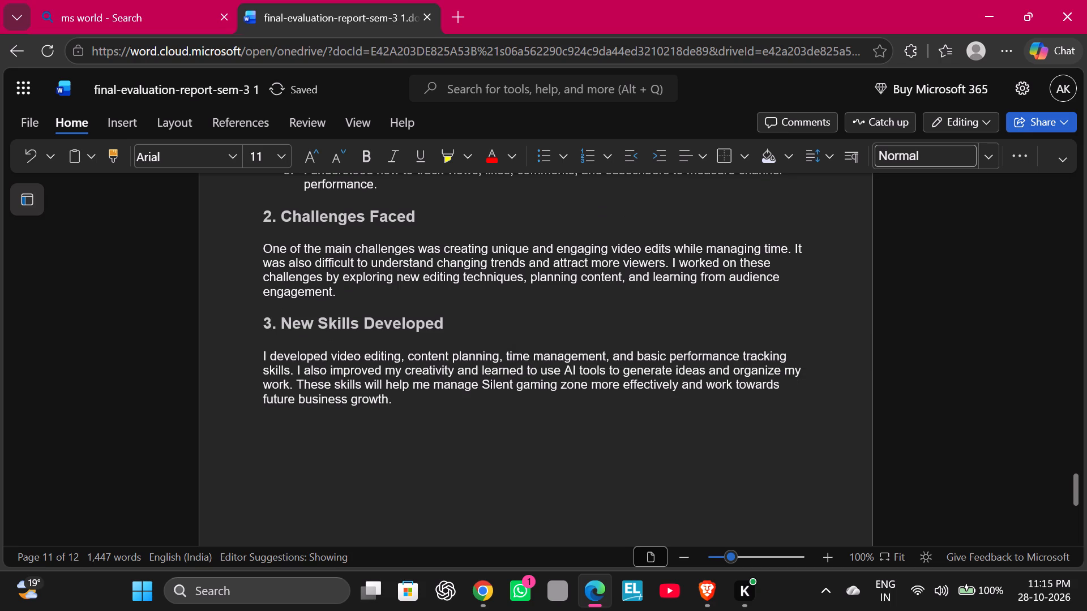
click(506, 438)
Replace "editor_7" with "Silent gaming zone" in the project report title quoted in the first paragraph of the Declaration.
scroll(506, 438, down, 3)
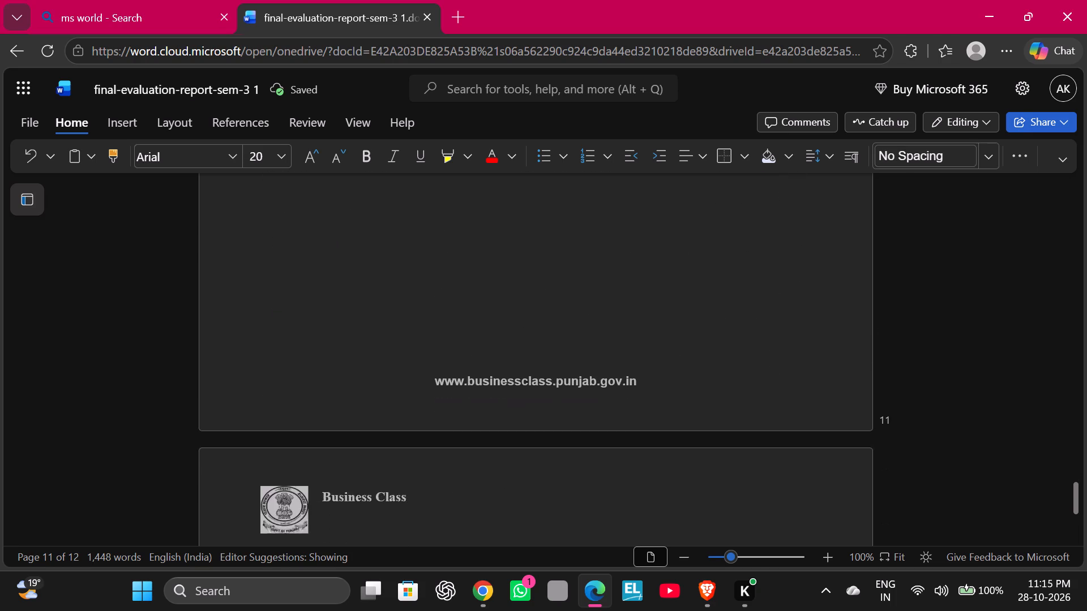
scroll(506, 438, down, 2)
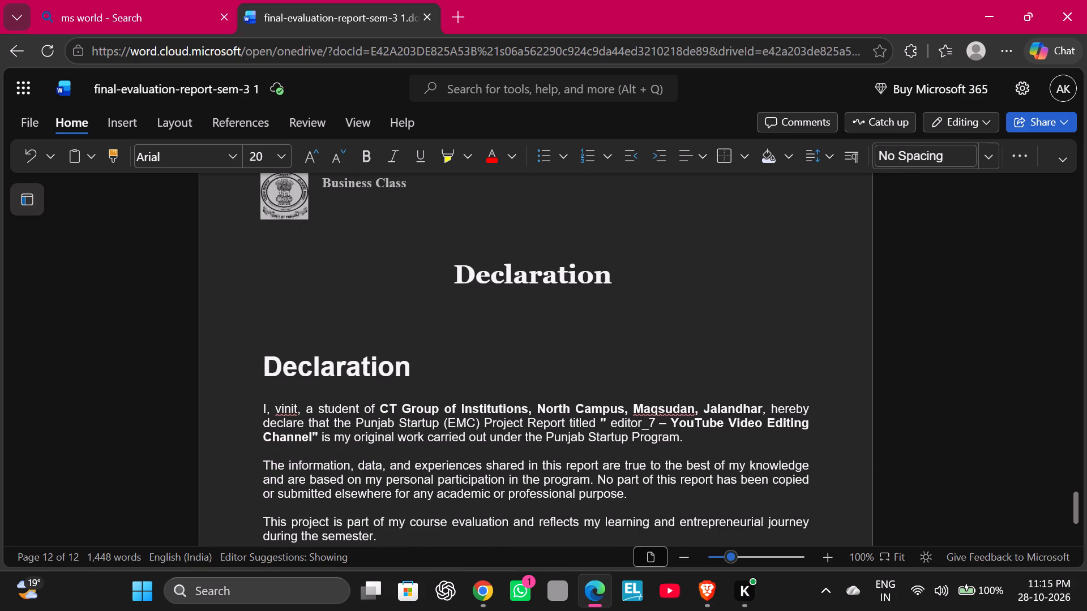
drag(611, 426, 647, 420)
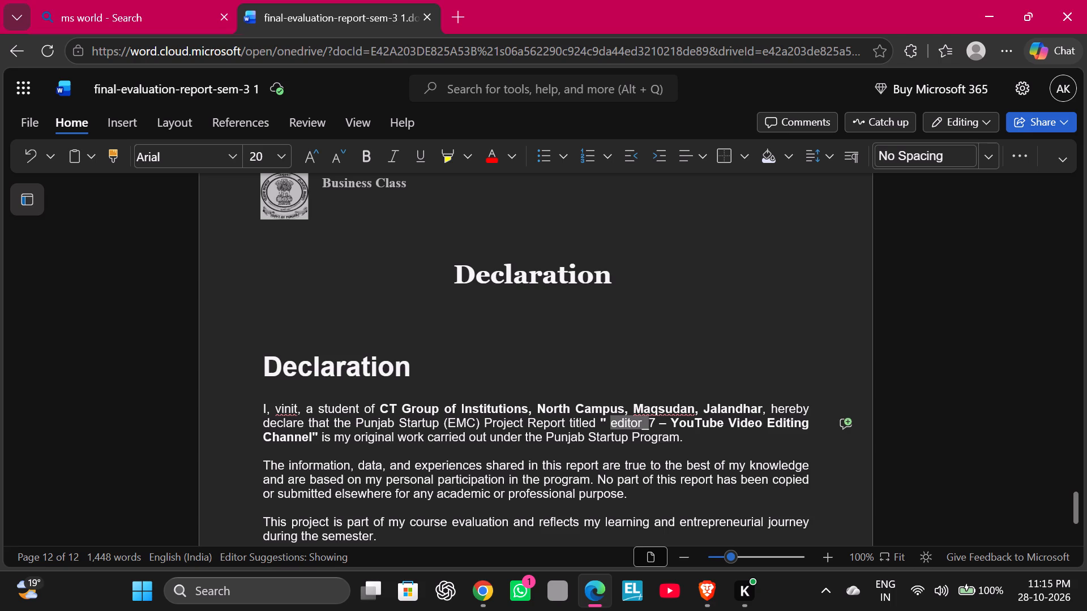
drag(647, 420, 656, 421)
key(ctrl+v)
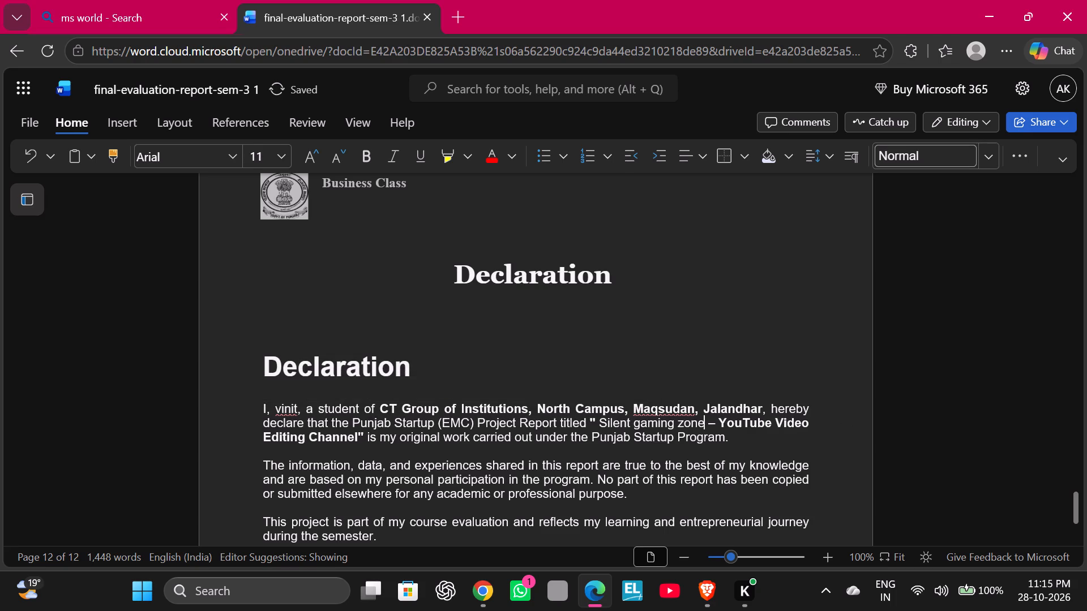
Replace the student's name in the first paragraph of the Declaration with "anmol".
click(297, 409)
key(BackSpace)
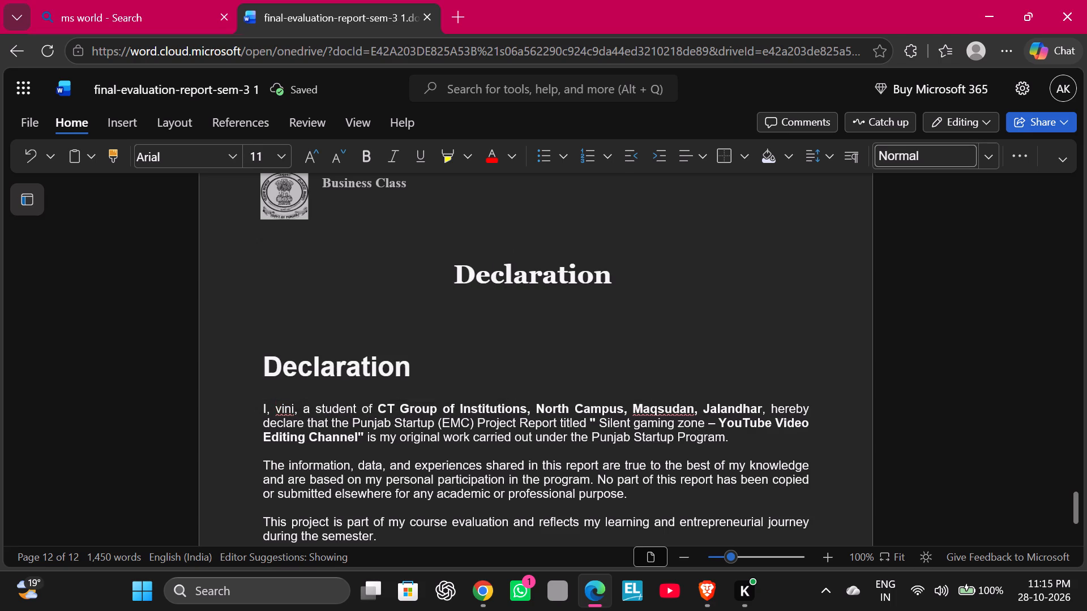
key(BackSpace)
key(BackSpace)
key(BackSpace)
key(BackSpace)
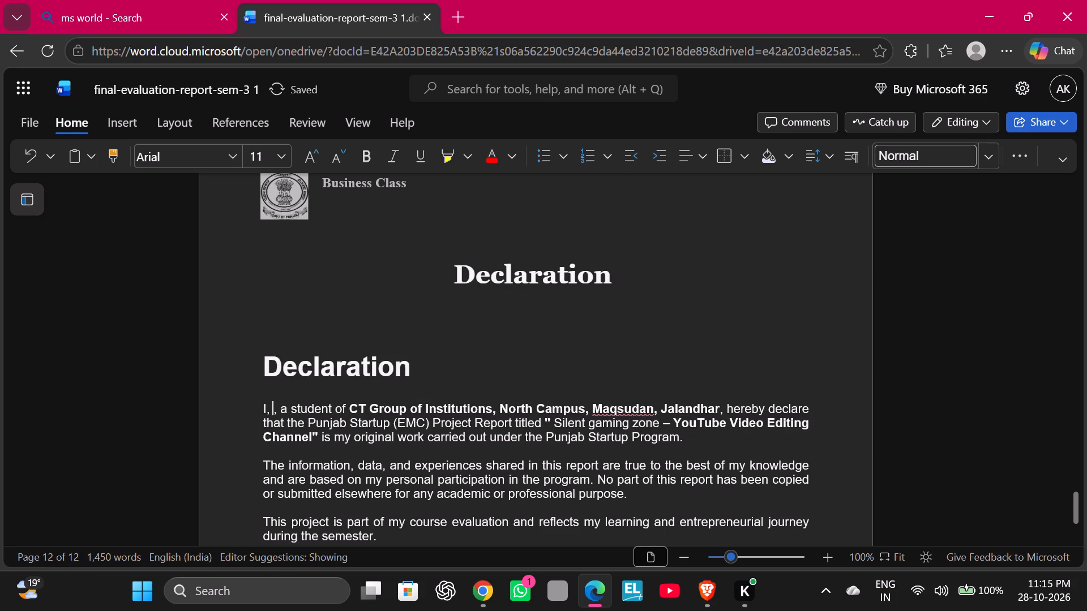
text(anmol)
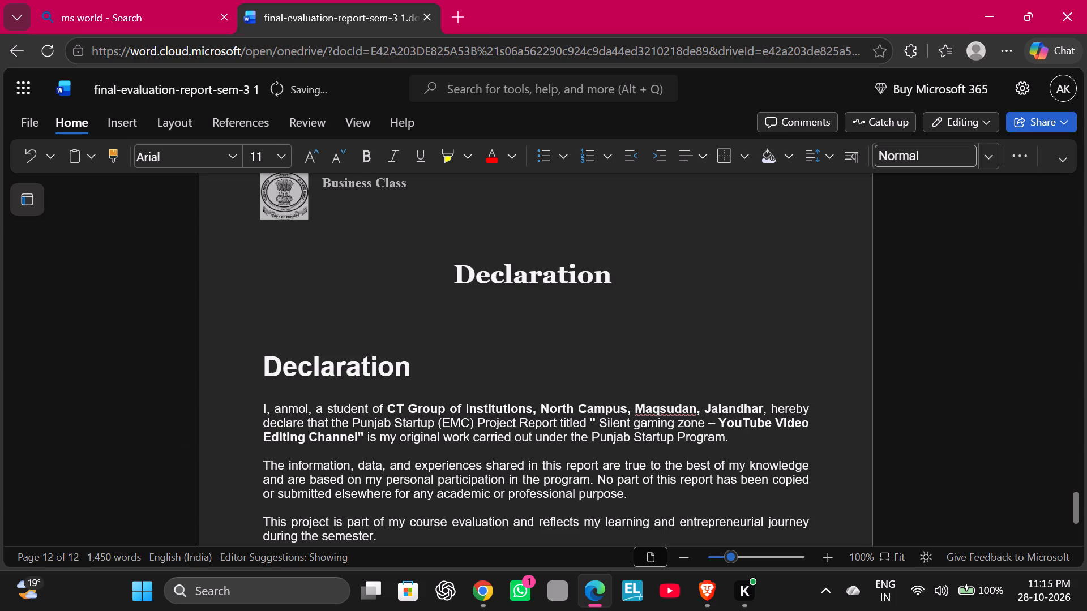
Change the Name of the Student entry below the Declaration text to "Anmol".
click(346, 476)
scroll(346, 476, down, 1)
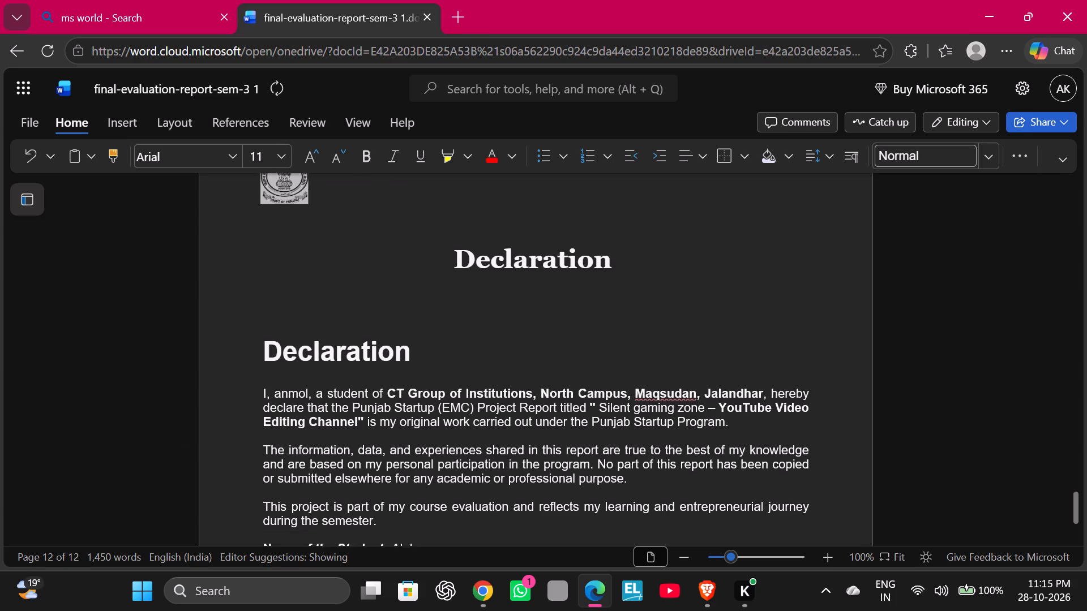
scroll(346, 476, down, 1)
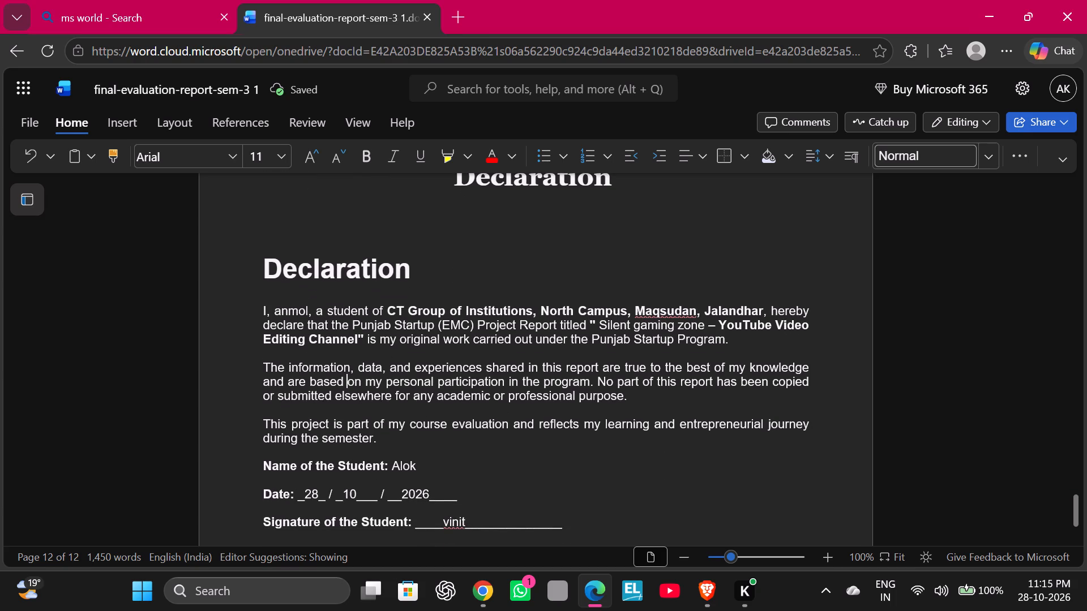
drag(392, 466, 431, 461)
key(BackSpace)
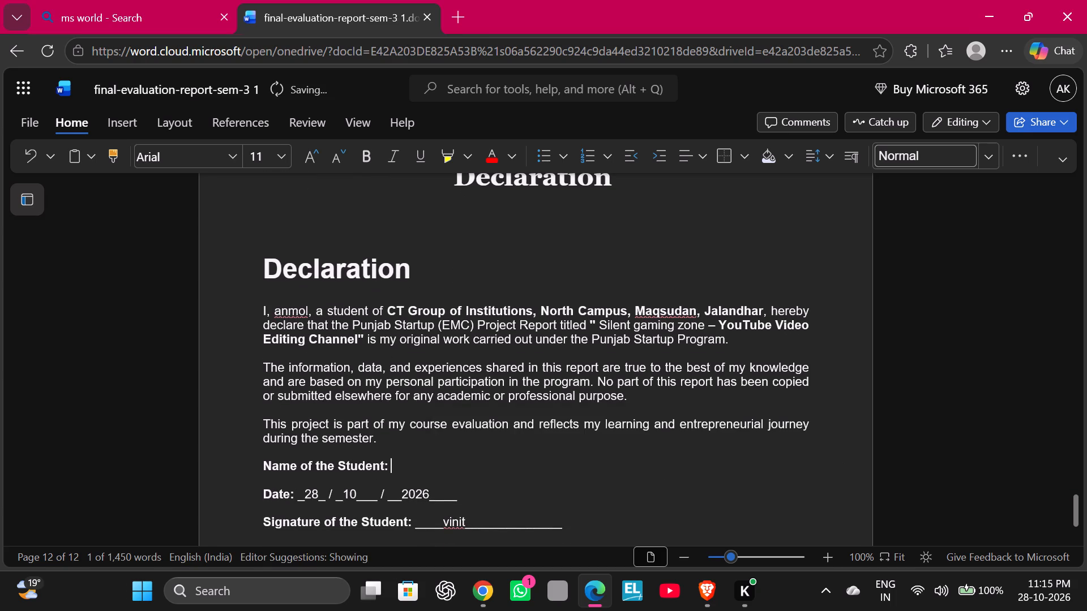
key(a)
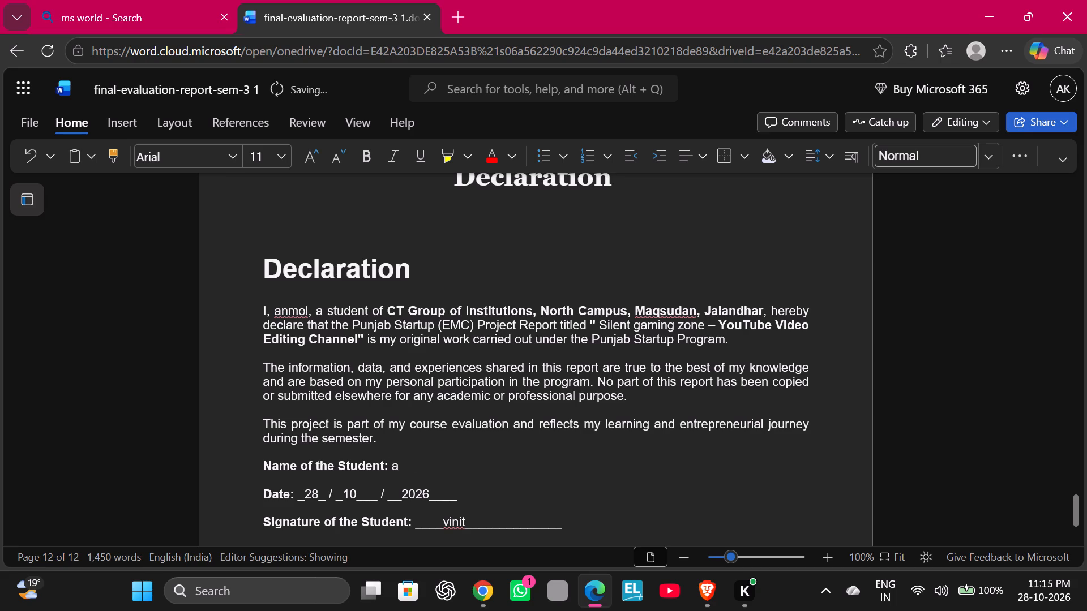
key(BackSpace)
key(a)
Replace the name on the Signature of the Student line with "Anmol".
click(318, 499)
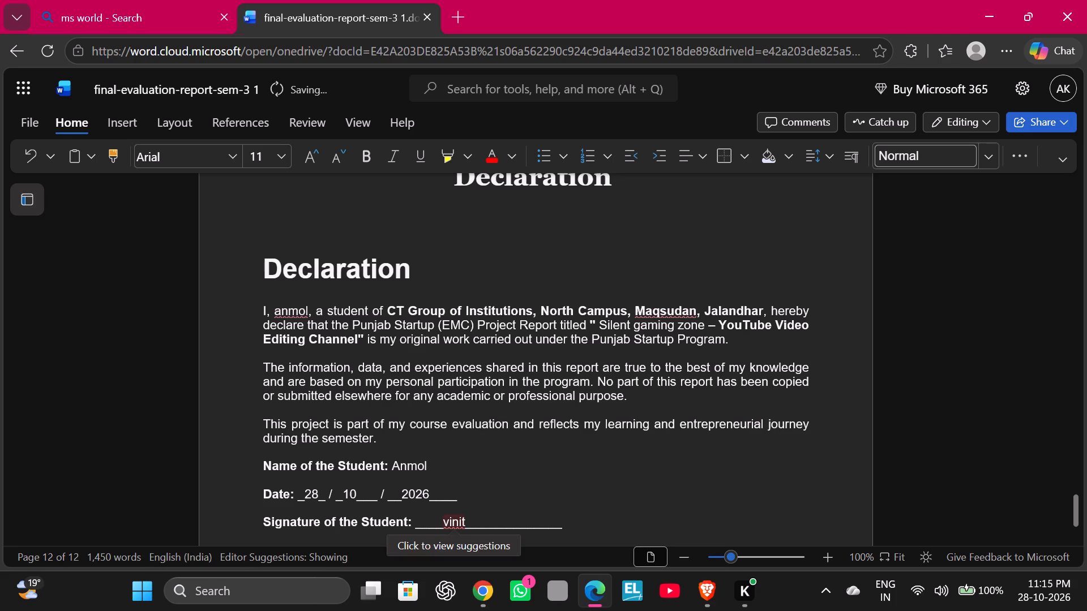
drag(447, 519, 486, 520)
key(BackSpace)
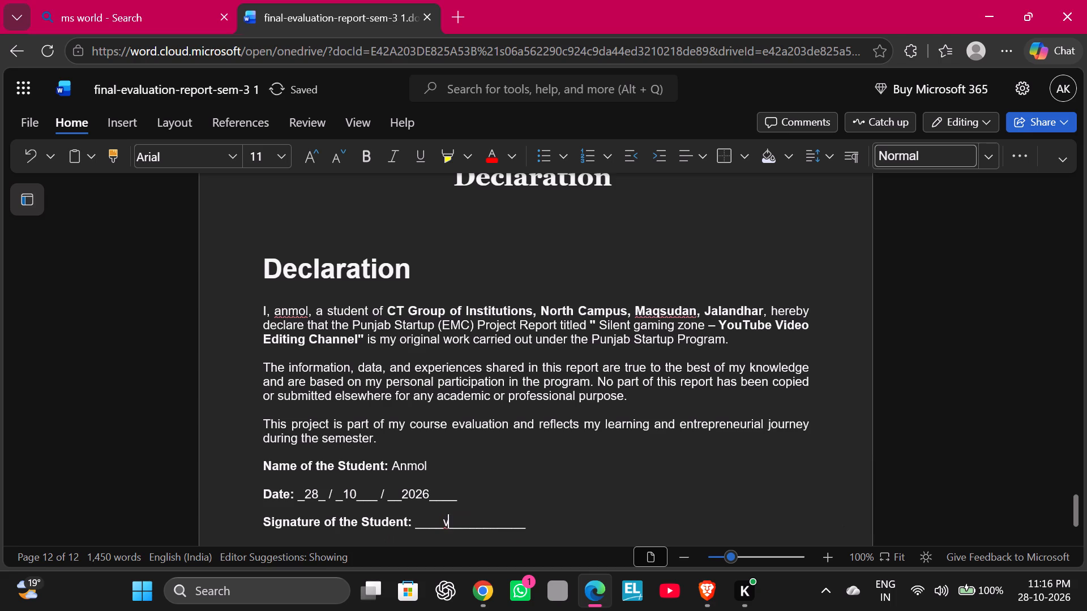
key(BackSpace)
key(a)
key(BackSpace)
key(a)
text(nmol)
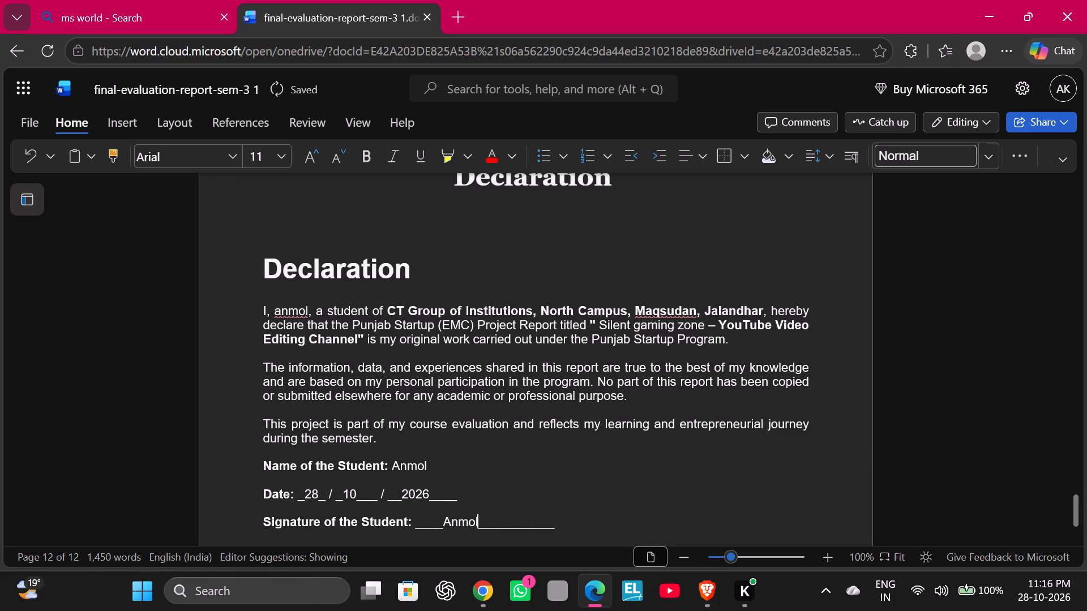
Look back through the edited report from the Declaration page up to the student profile picture at the beginning.
scroll(579, 408, down, 1)
scroll(580, 408, up, 4)
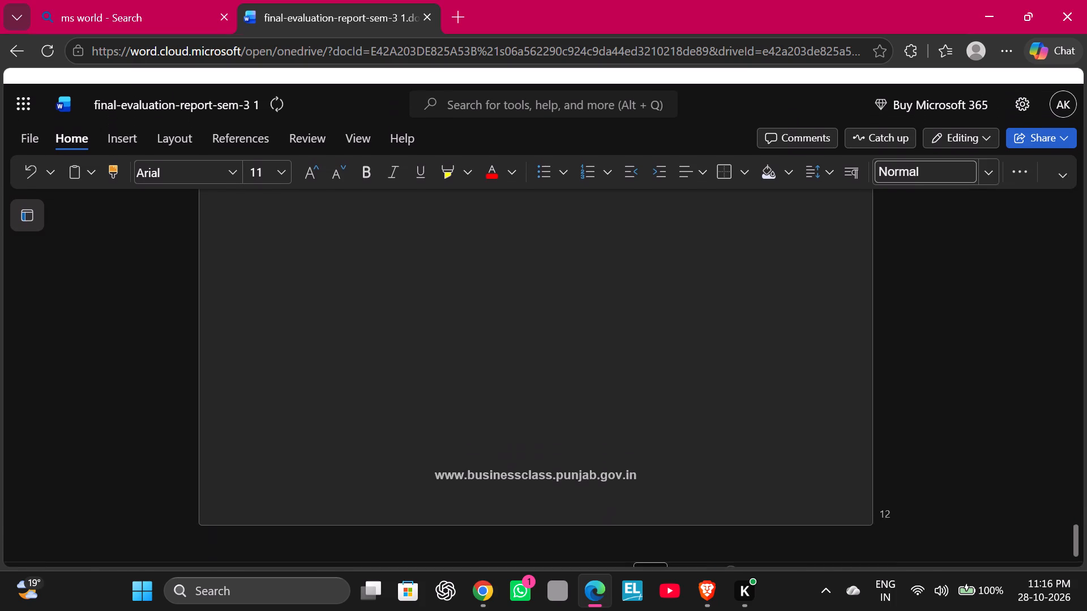
scroll(580, 408, up, 8)
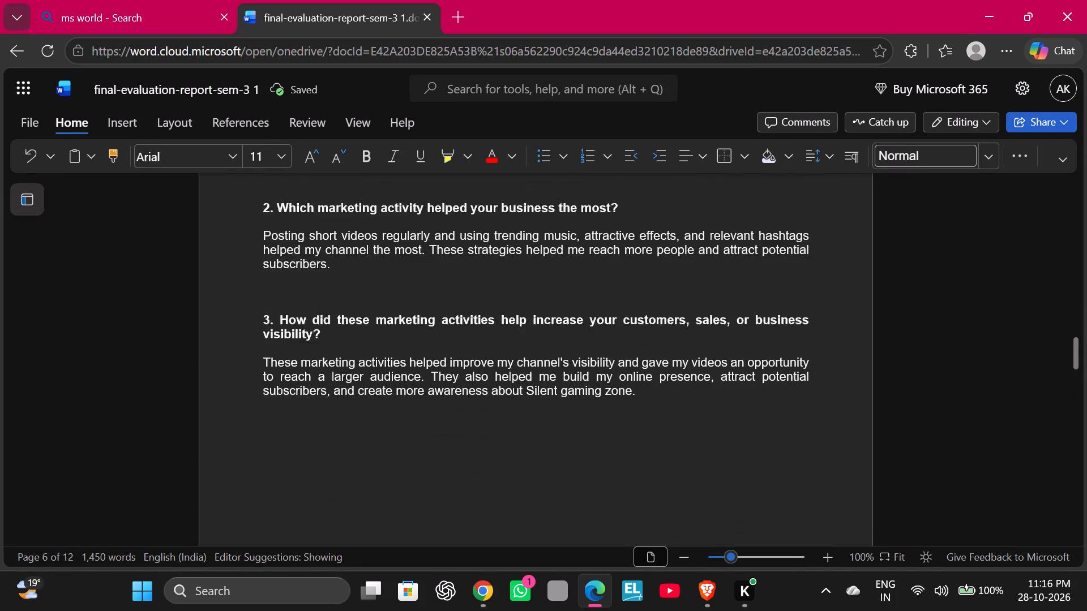
scroll(580, 408, up, 4)
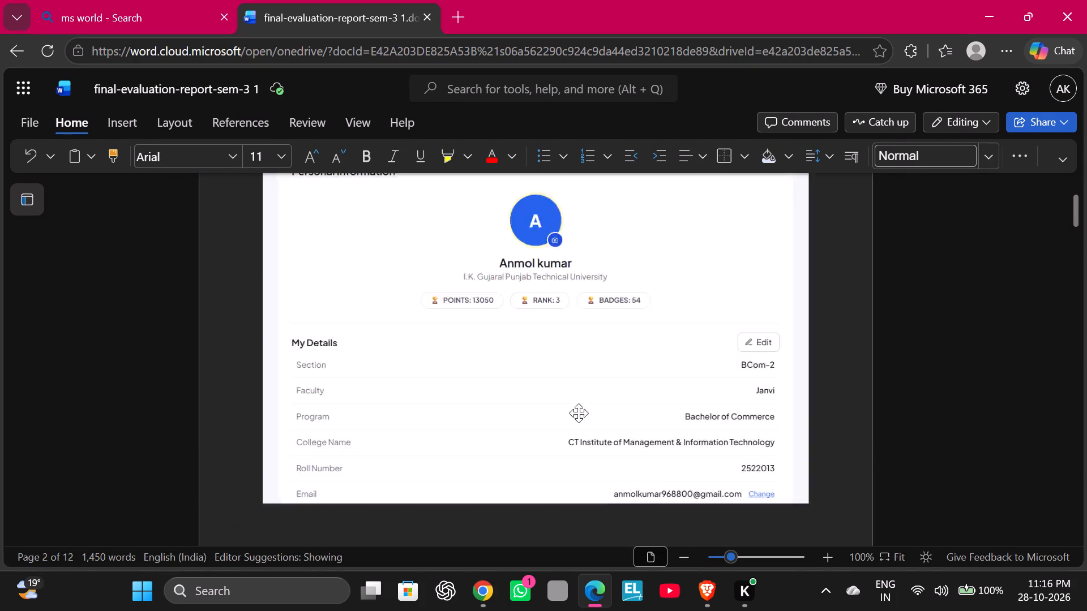
Rename the document file as "final-evaluation-report-sem-3 anmol".
click(232, 92)
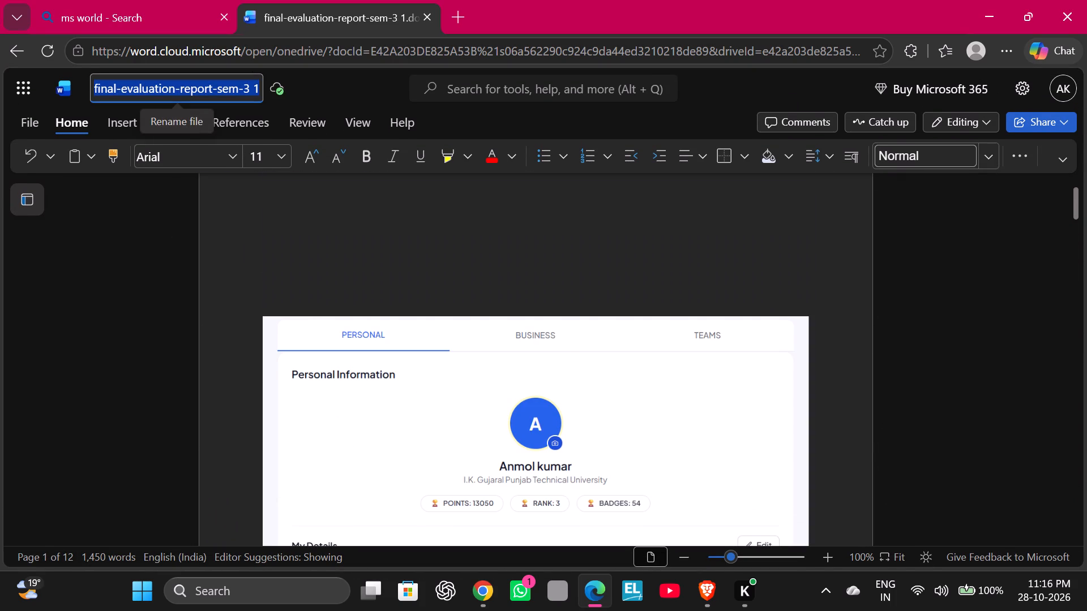
click(205, 88)
drag(253, 87, 284, 87)
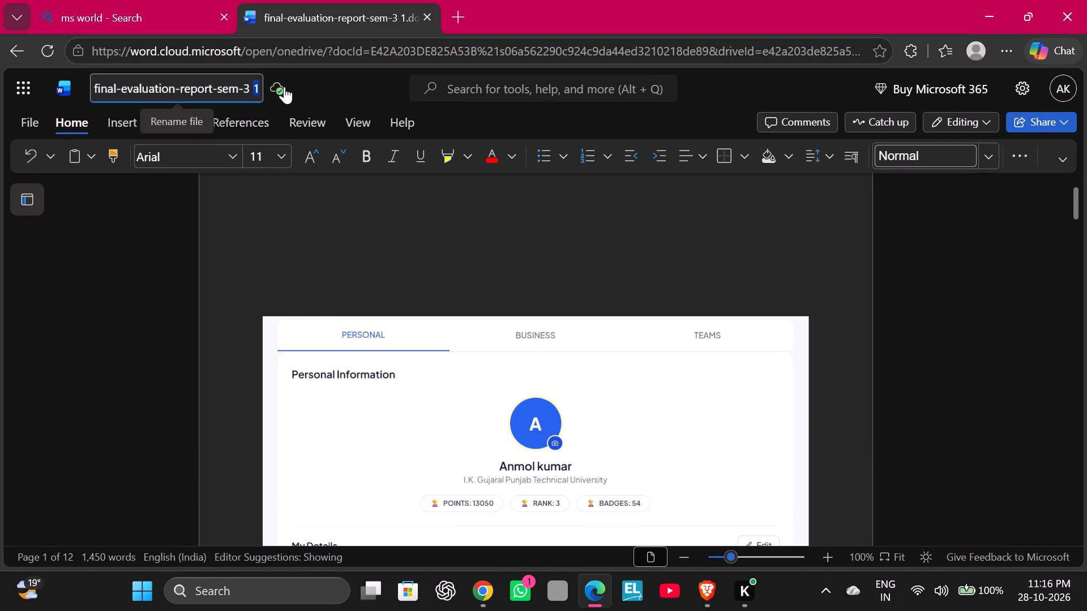
drag(284, 87, 288, 87)
key(BackSpace)
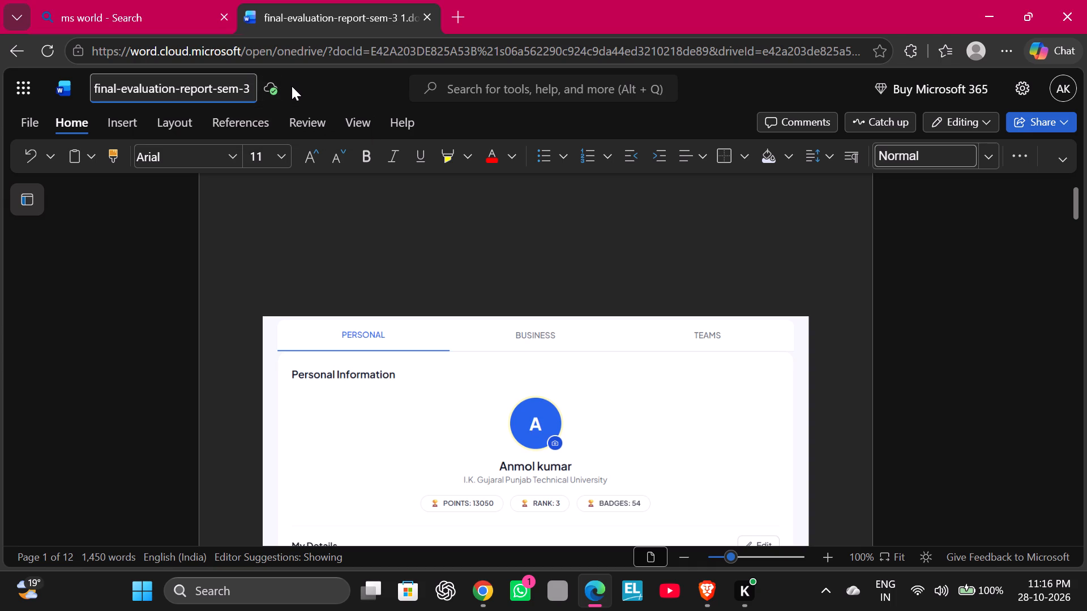
text(anmol)
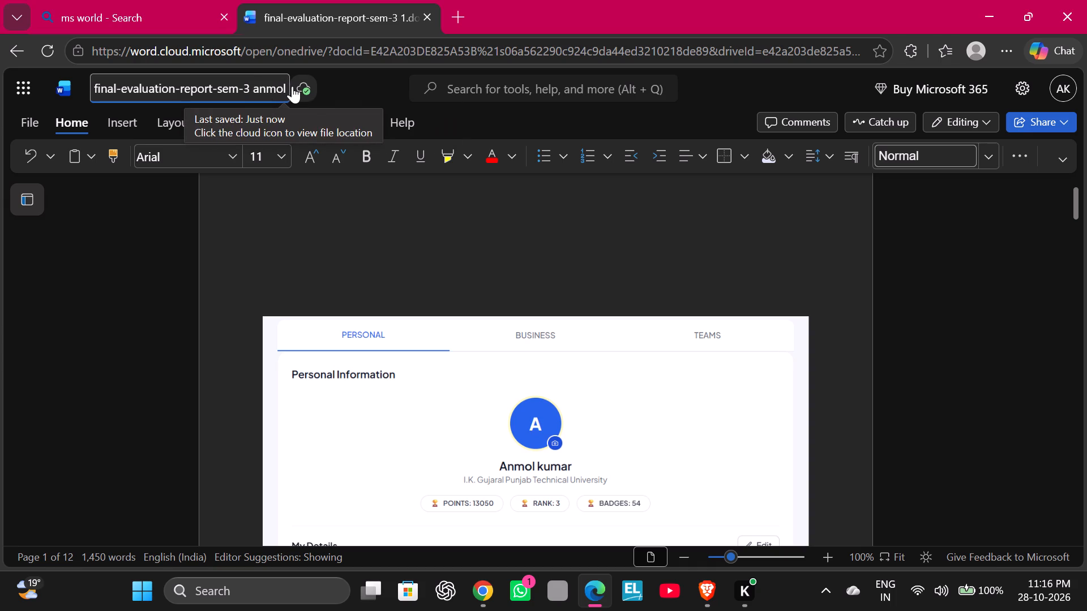
drag(293, 87, 135, 105)
Export the report as a PDF and download it.
click(33, 128)
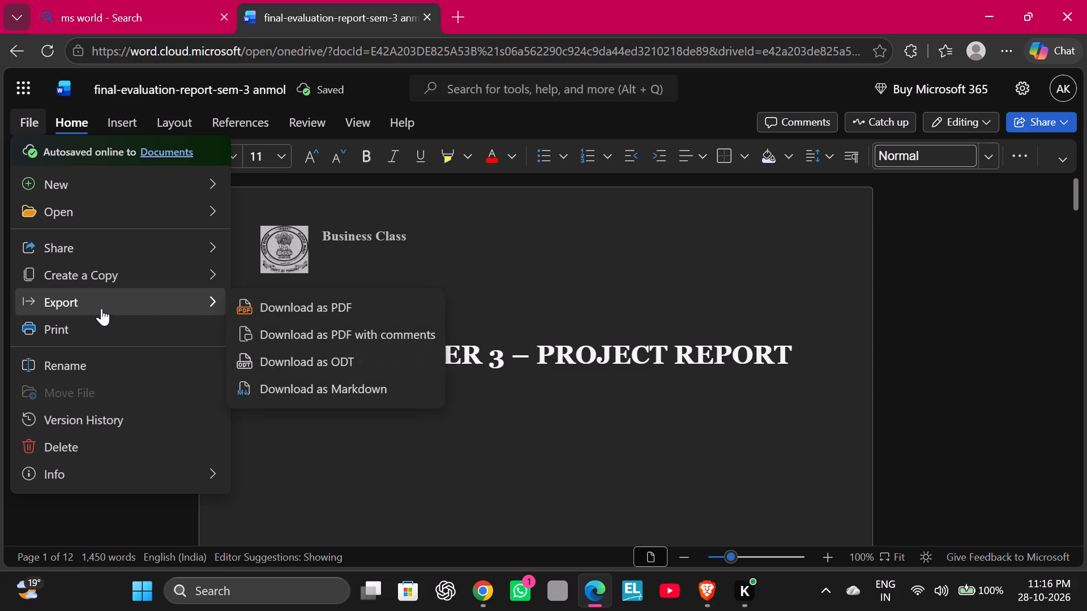
click(266, 292)
click(266, 304)
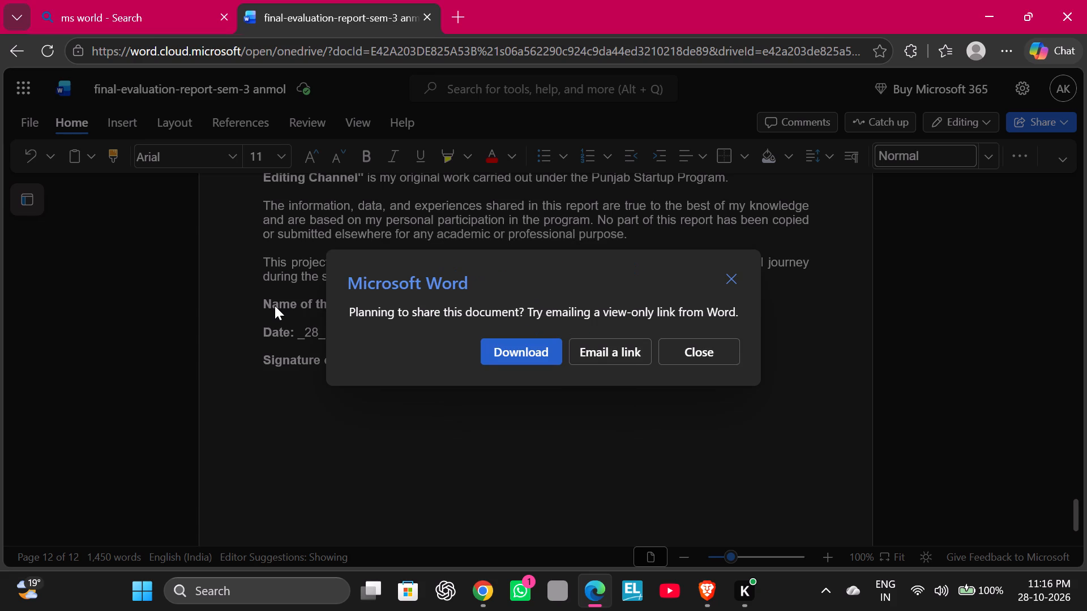
click(548, 343)
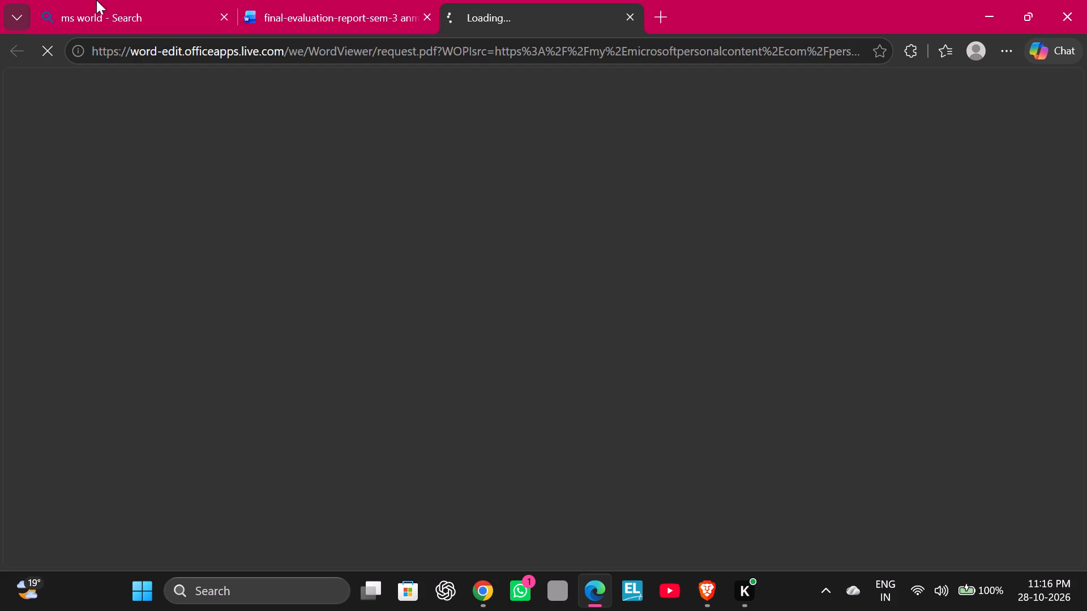